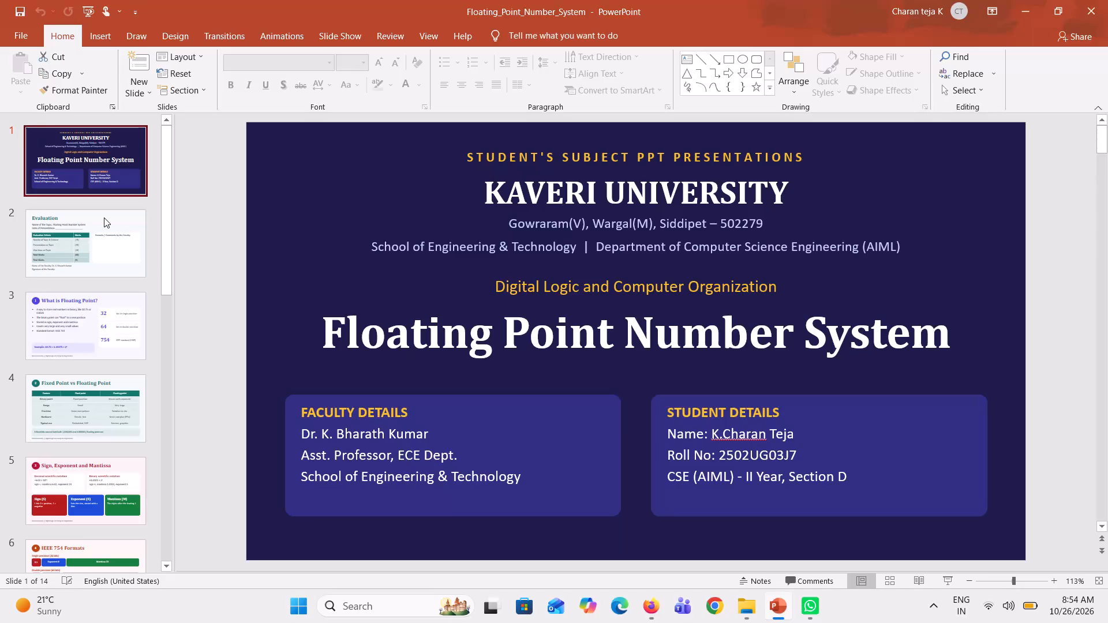
Look through the opening slides of the Floating Point Number System presentation, including the Evaluation slide.
key(Right)
key(Down)
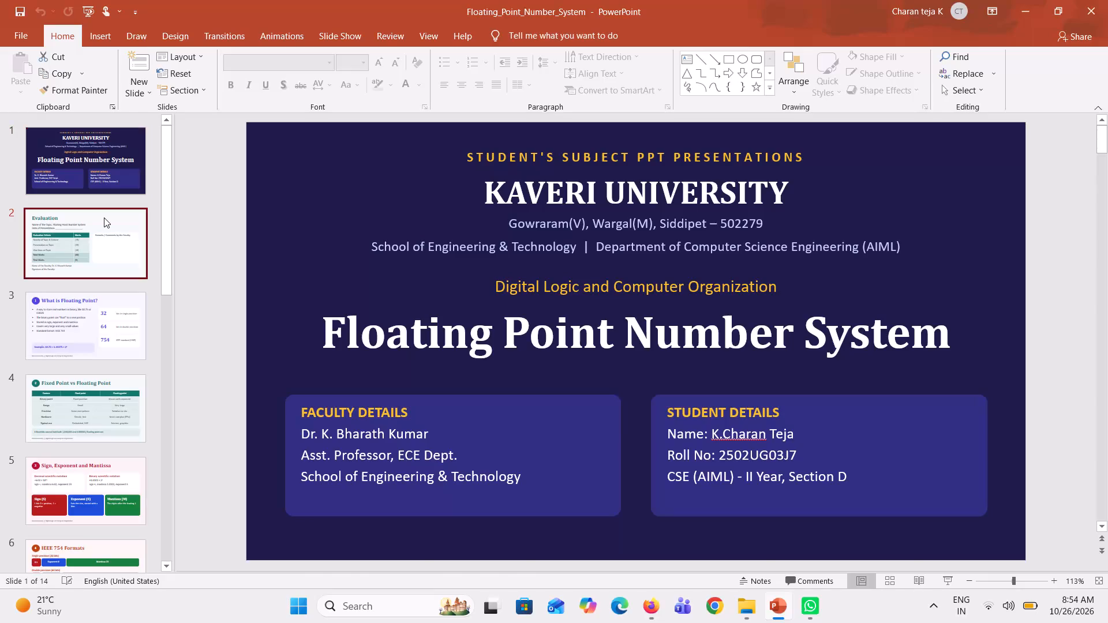
key(Down)
key(Down)
key(Down)
key(Up)
key(Up)
key(Up)
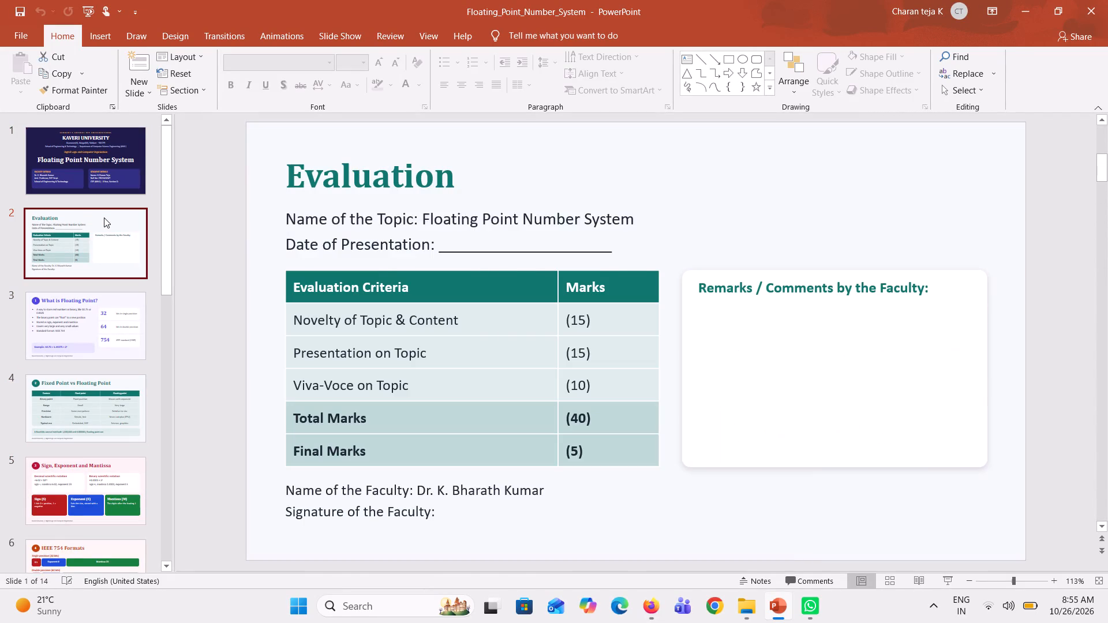
key(Up)
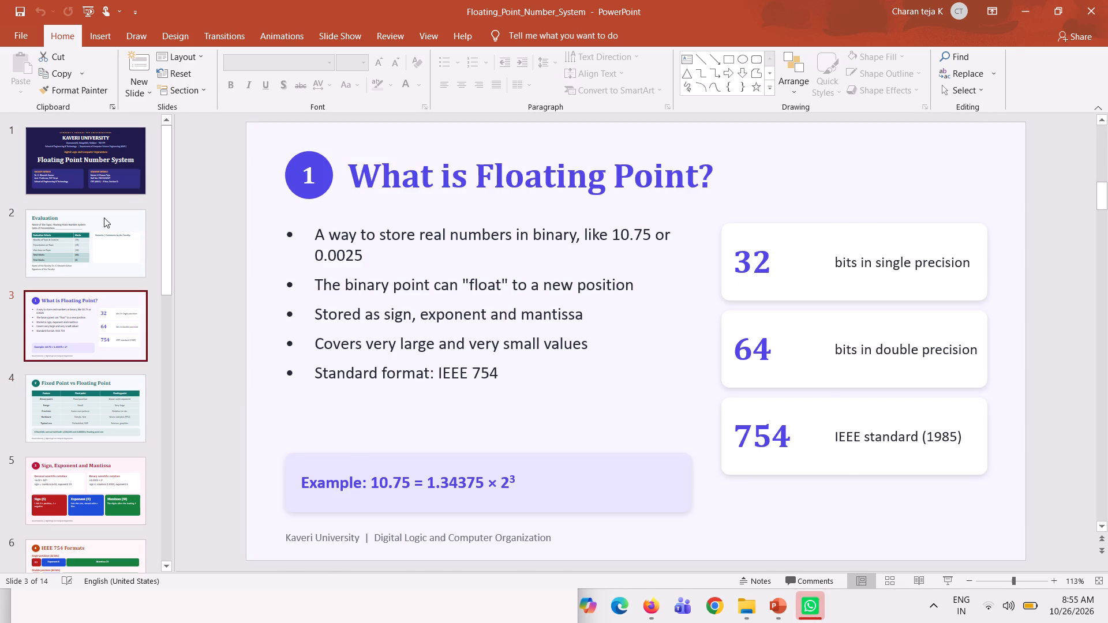
key(Down)
key(Down)
key(Down)
key(Down)
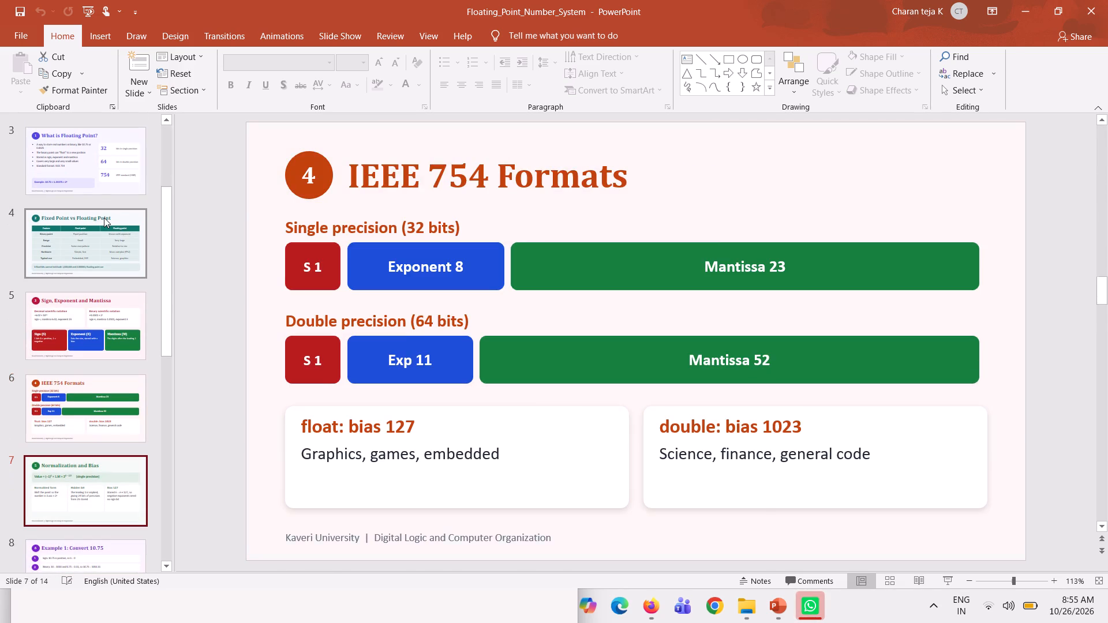
key(Down)
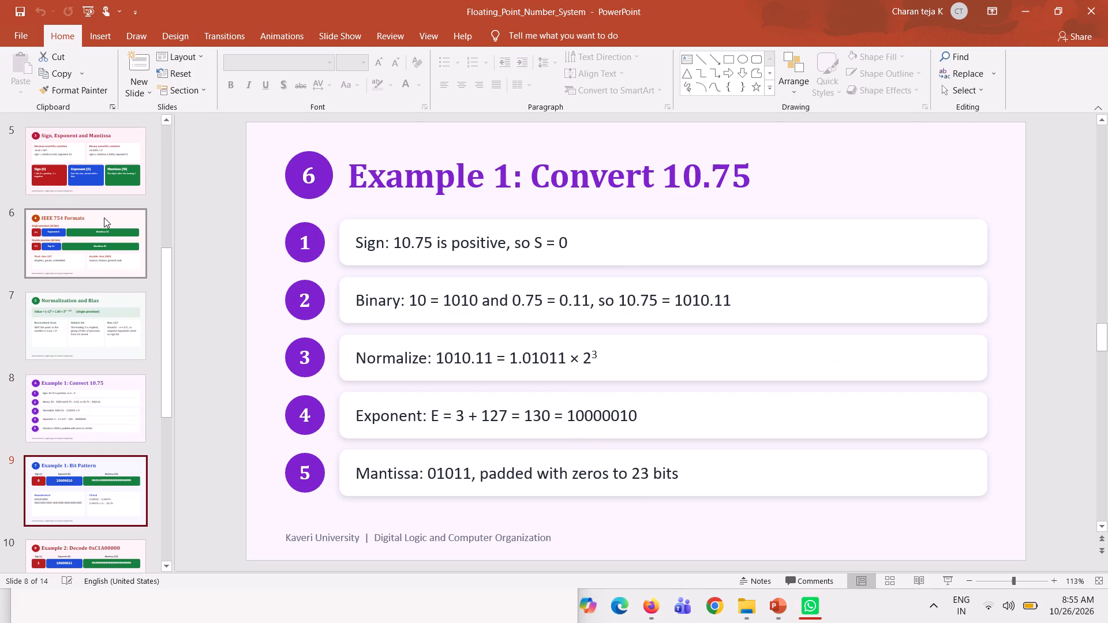
key(Down)
key(Down)
key(Down)
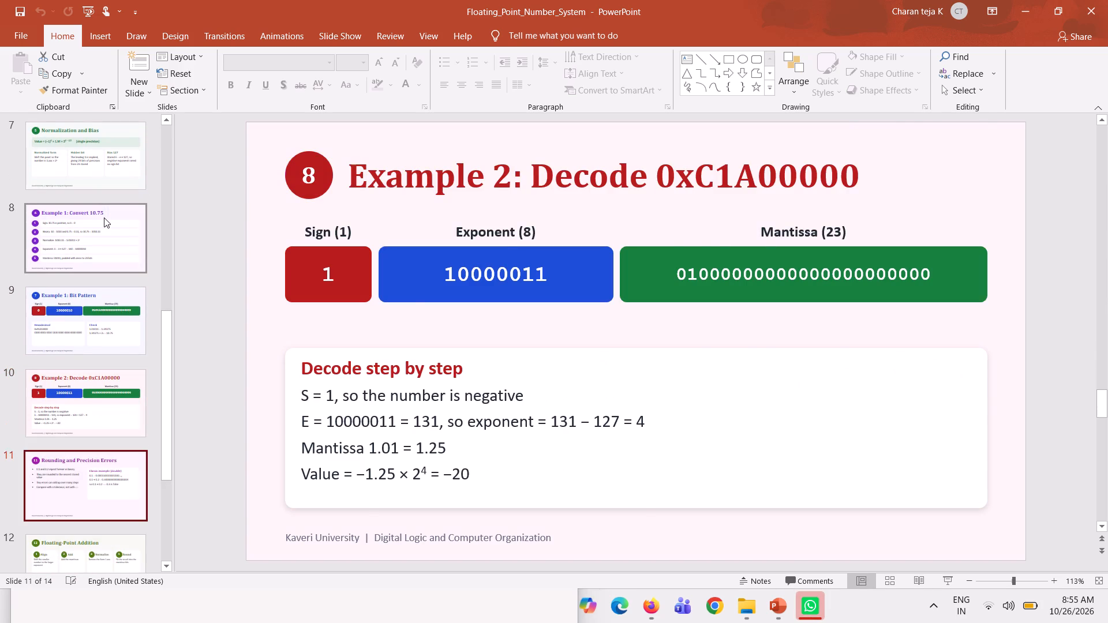
key(Down)
key(Down)
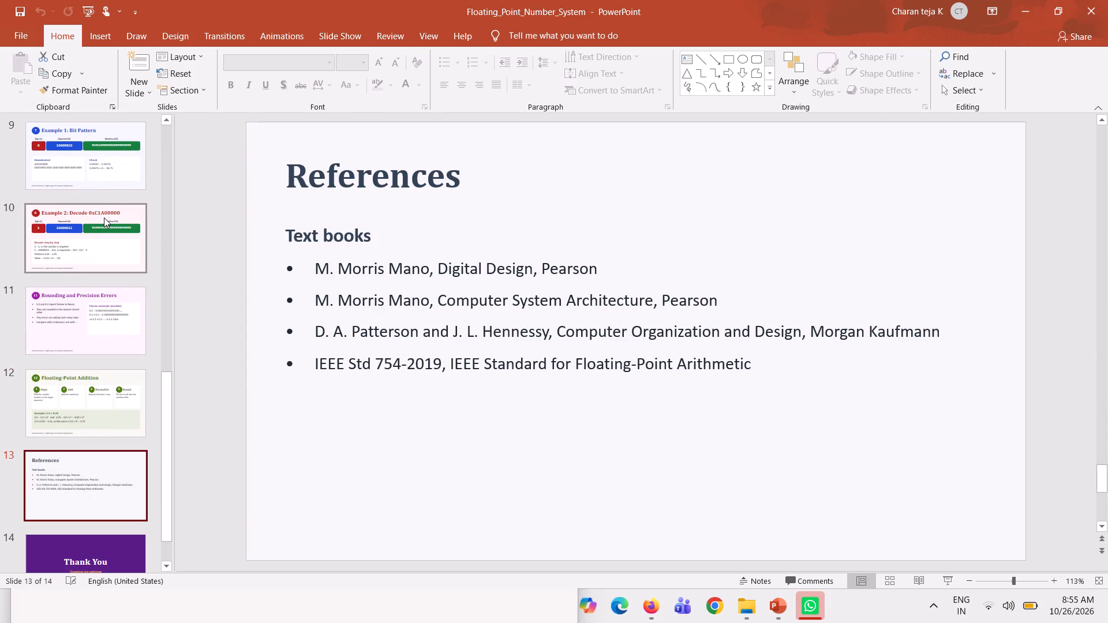
Go back through the slides from References to the Floating Point Number System title slide.
key(Up)
key(Up)
key(Up)
key(Up)
key(Up)
key(Up)
key(Up)
key(Up)
key(Up)
key(Up)
key(Up)
key(Up)
key(Up)
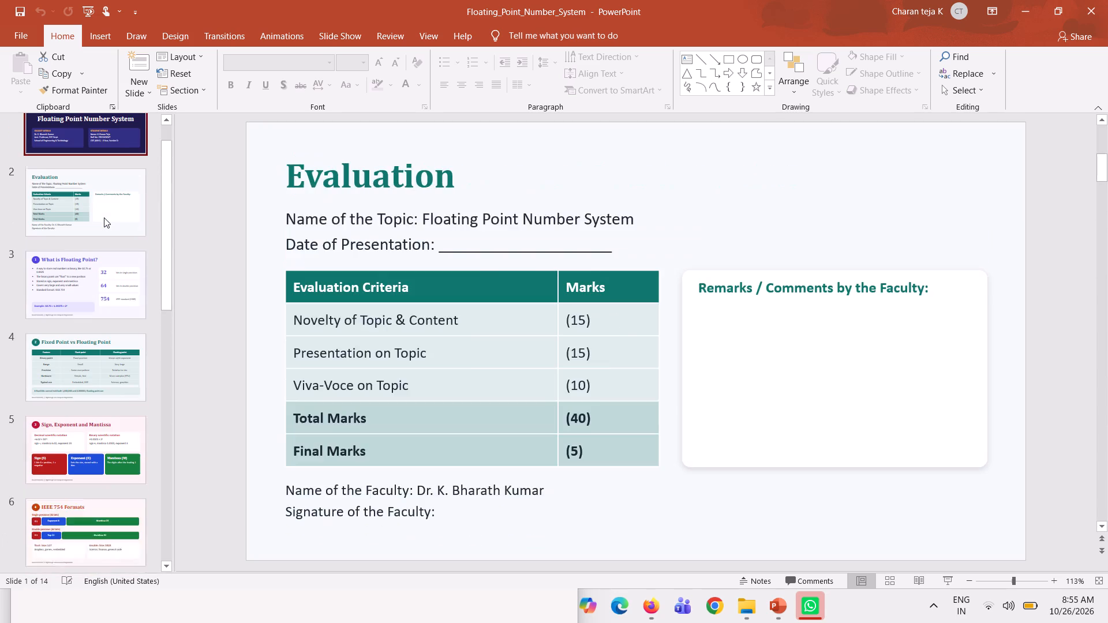
key(Up)
key(Up)
key(Up)
key(Down)
key(Up)
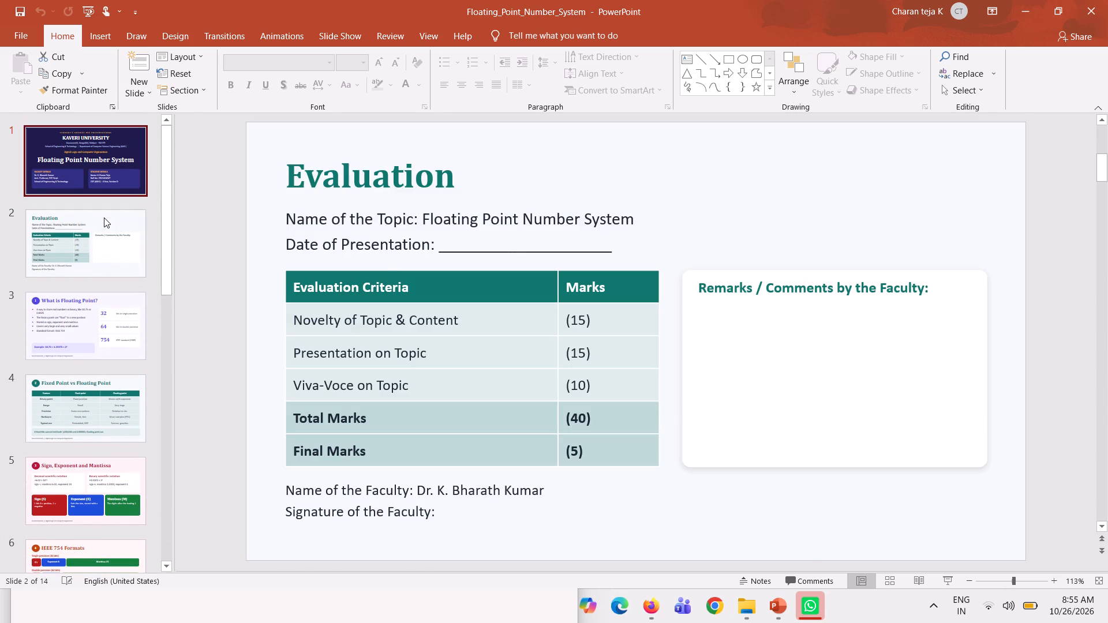
key(Up)
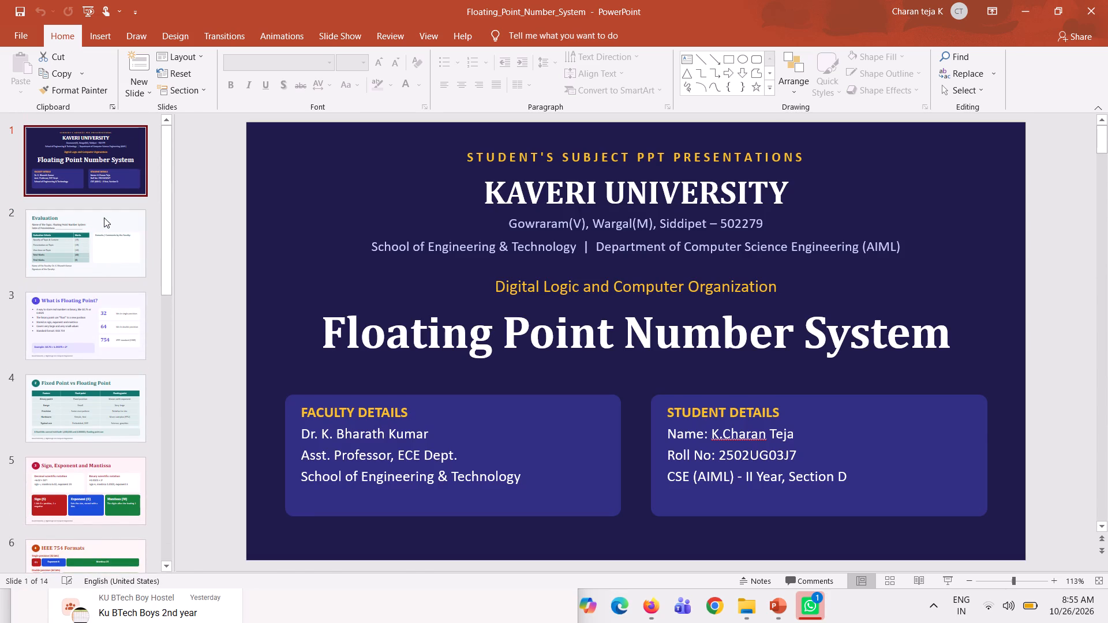
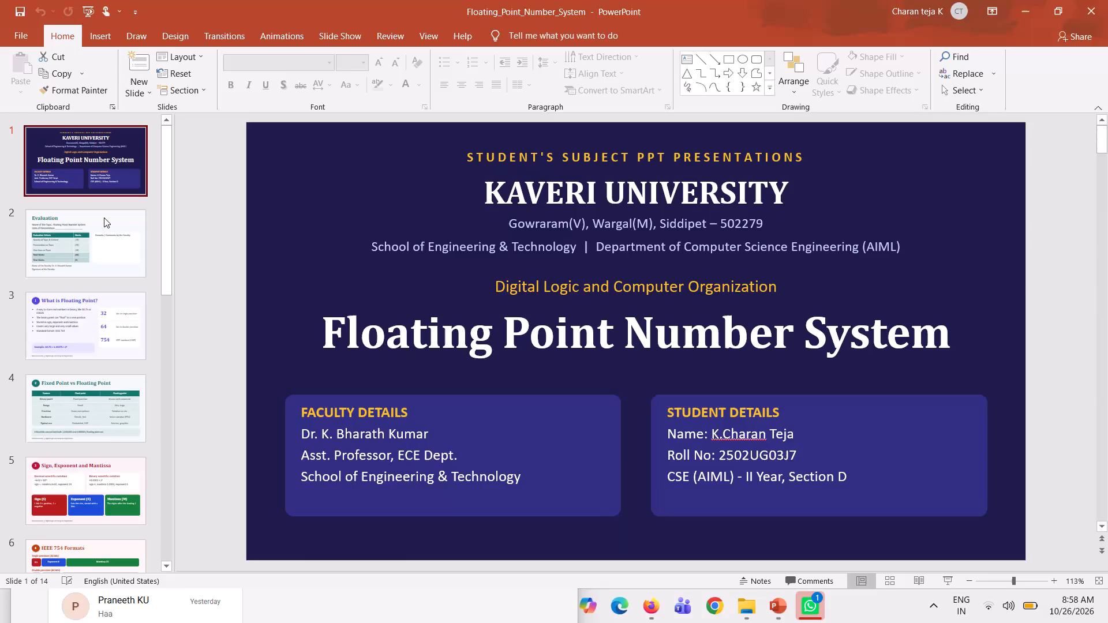
Look through the presentation's slides past the Fixed Point vs Floating Point comparison and return to the title slide.
key(Down)
key(Down)
key(Down)
key(Down)
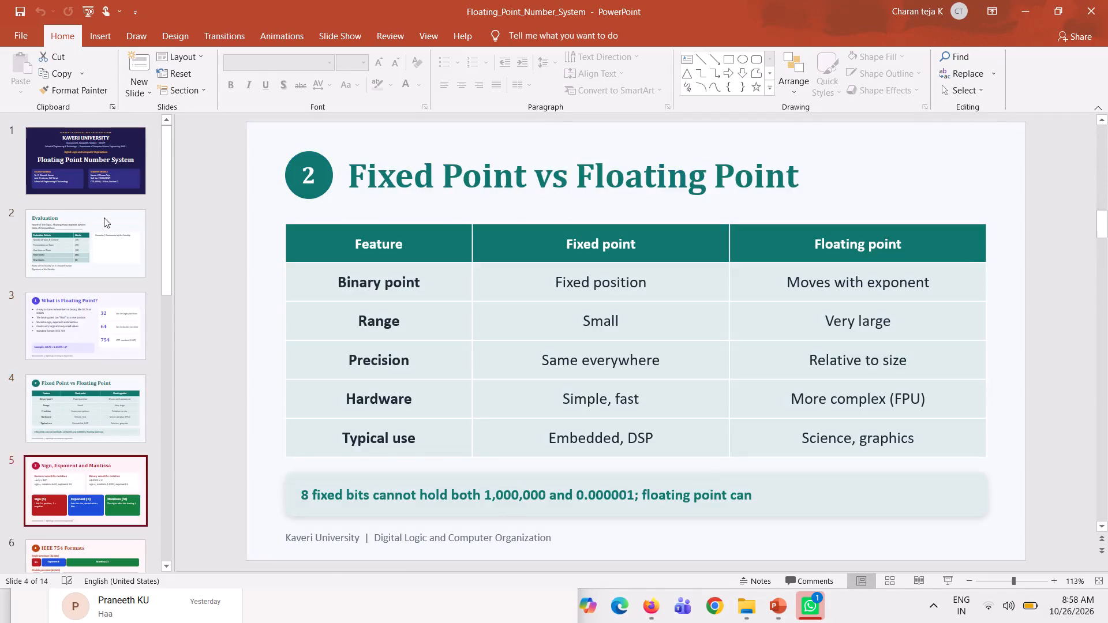
key(Down)
key(Down)
key(Down)
key(Down)
key(Up)
key(Up)
key(Up)
key(Up)
key(Up)
key(Up)
key(Up)
key(Up)
key(Up)
key(Up)
key(Up)
key(Up)
key(Up)
key(Up)
key(Up)
key(Up)
key(Up)
key(Up)
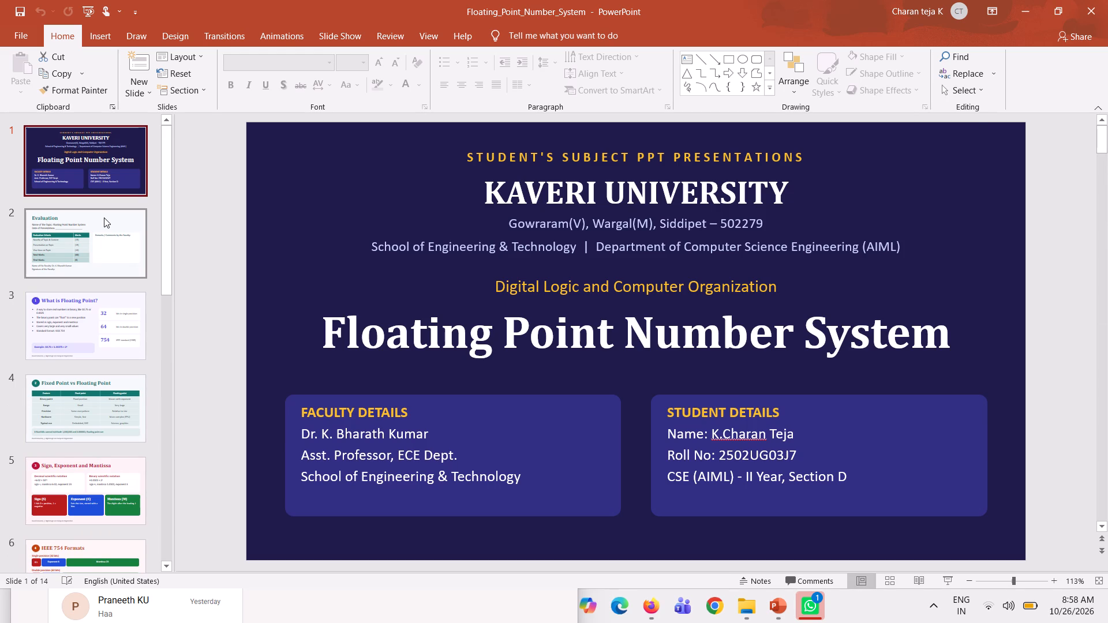
Look over the Evaluation slide and the title slide again, ending on the title slide.
key(Down)
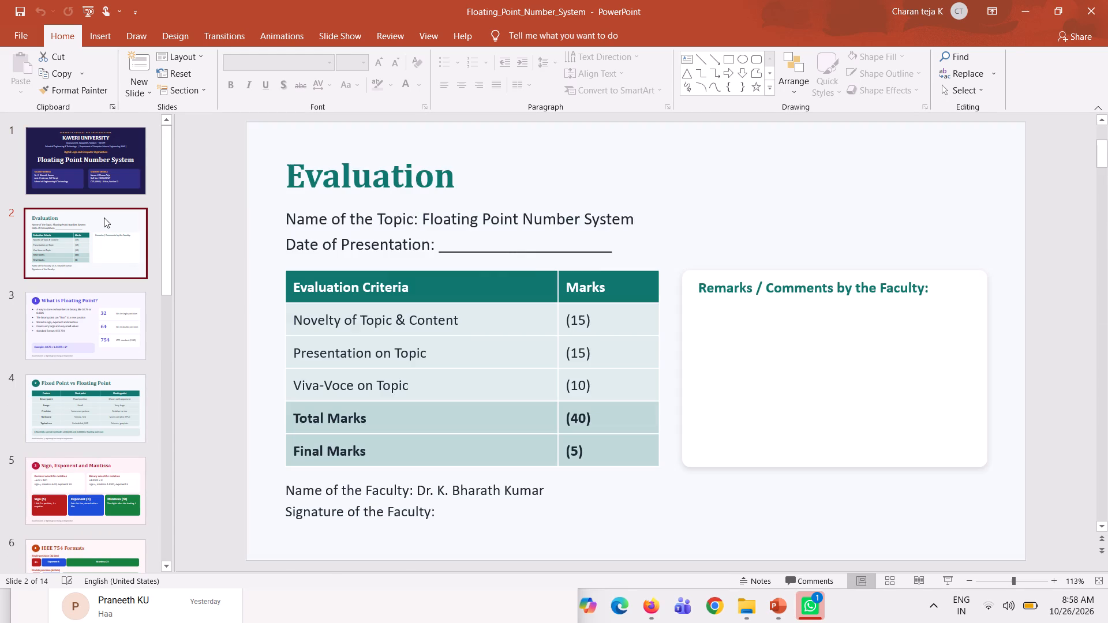
key(Up)
key(Down)
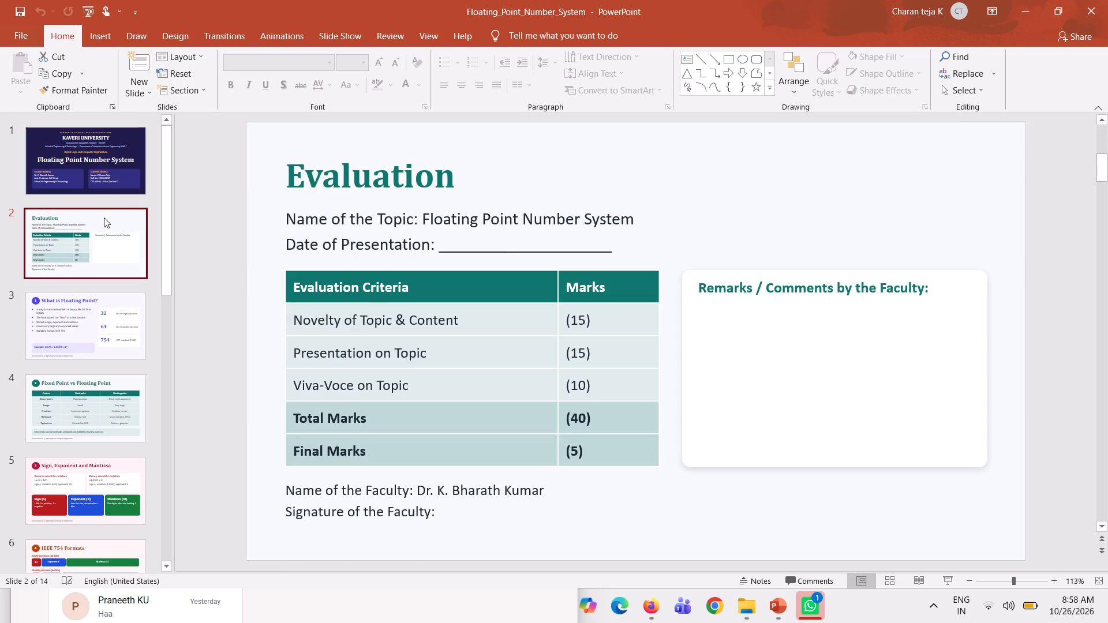
key(Up)
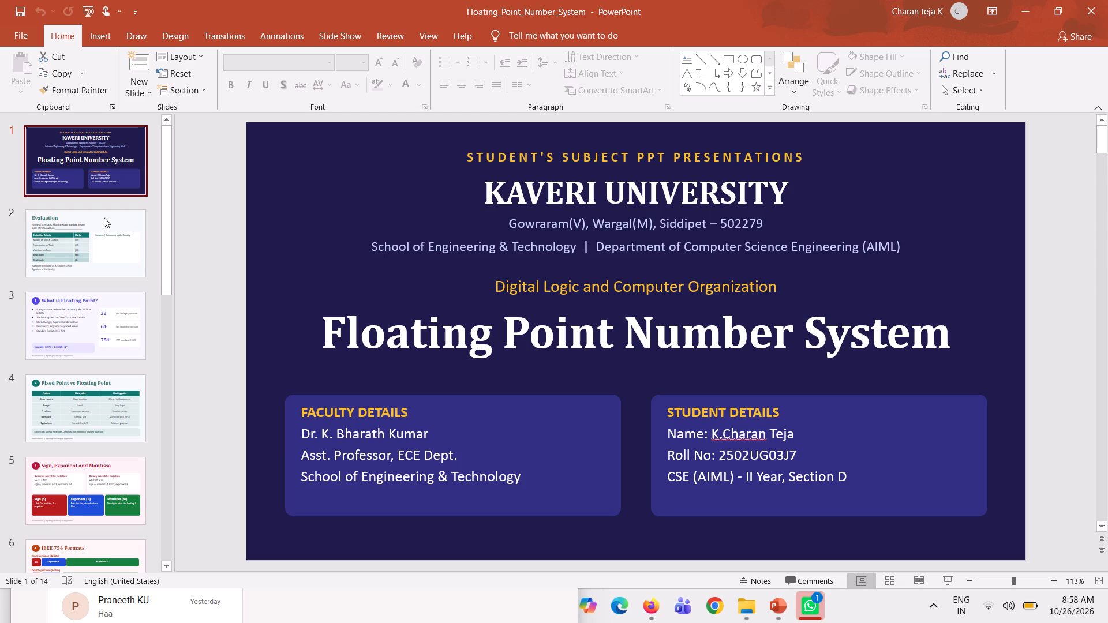
key(Down)
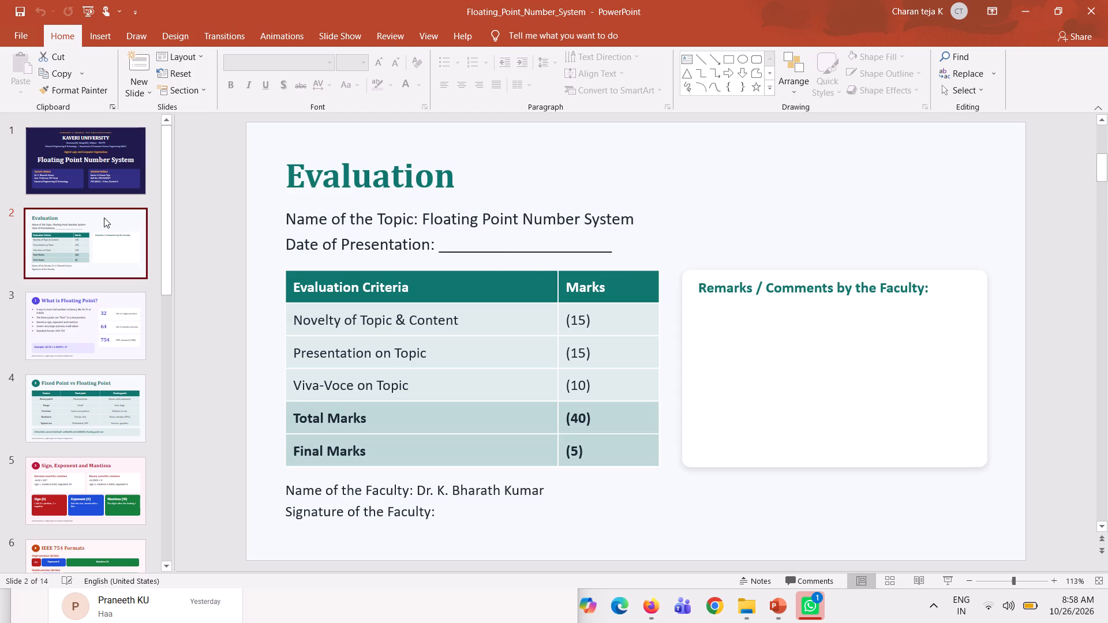
key(Up)
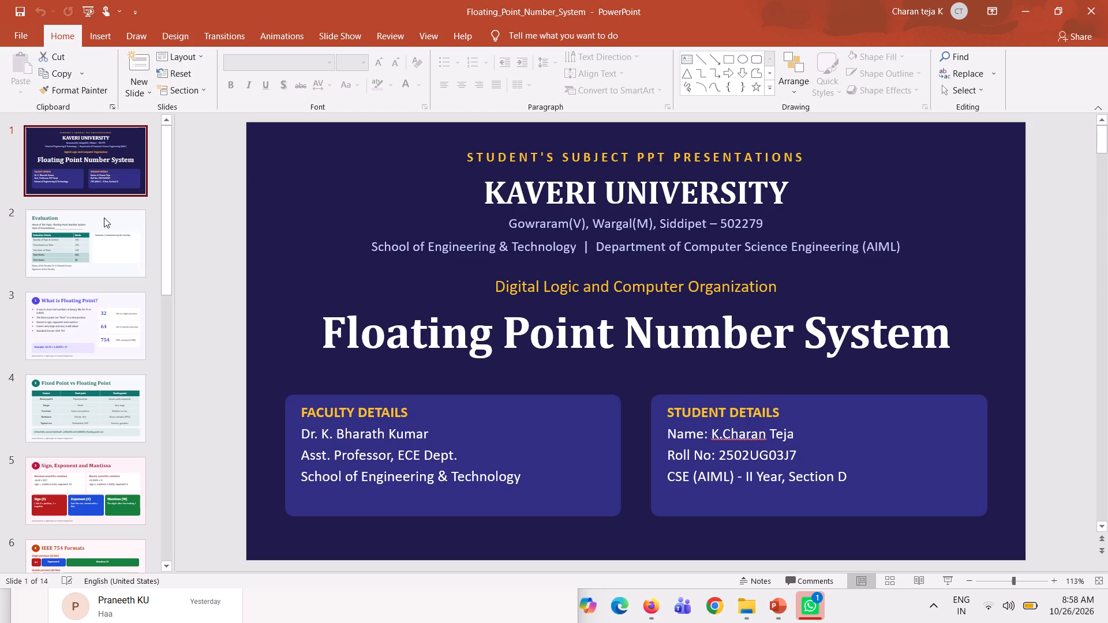
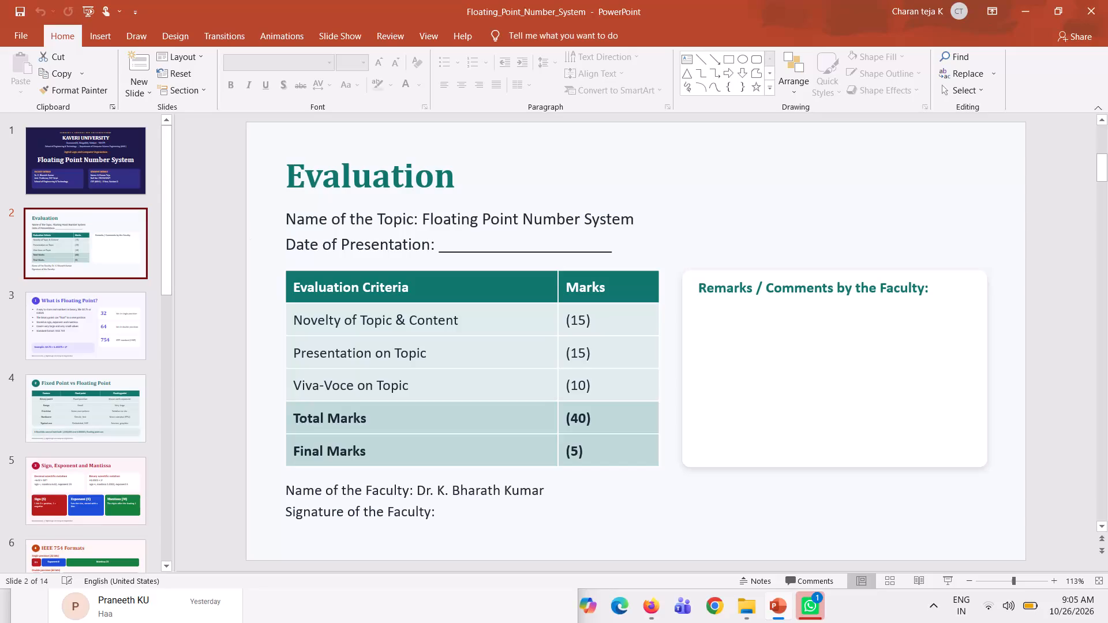
Enter the date 26|10|2026 within the blank line after Date of Presentation on the Evaluation slide.
click(442, 241)
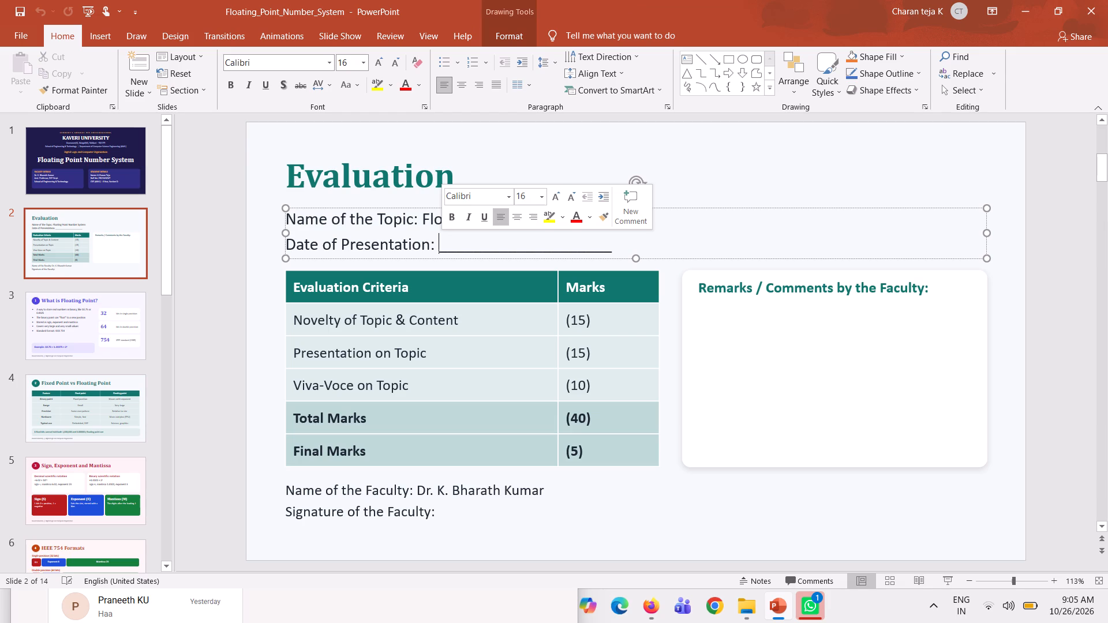
text(26)
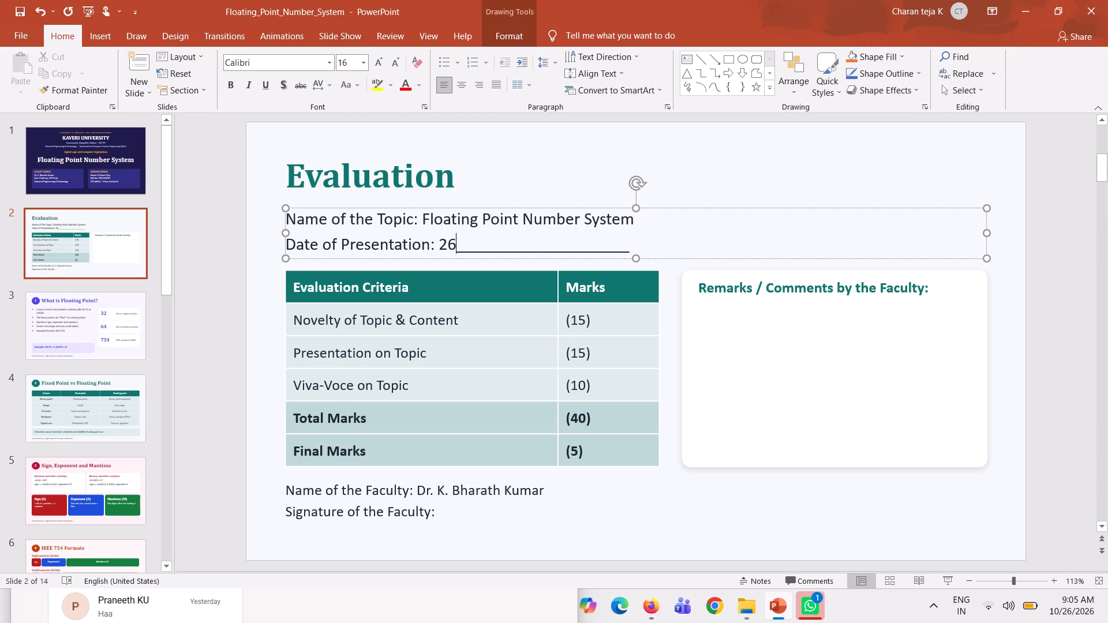
key(BackSpace)
key(BackSpace)
key(Right)
key(2)
key(6)
key(BackSpace)
key(BackSpace)
text(26)
text(0\)
key(BackSpace)
key(BackSpace)
key(backslash)
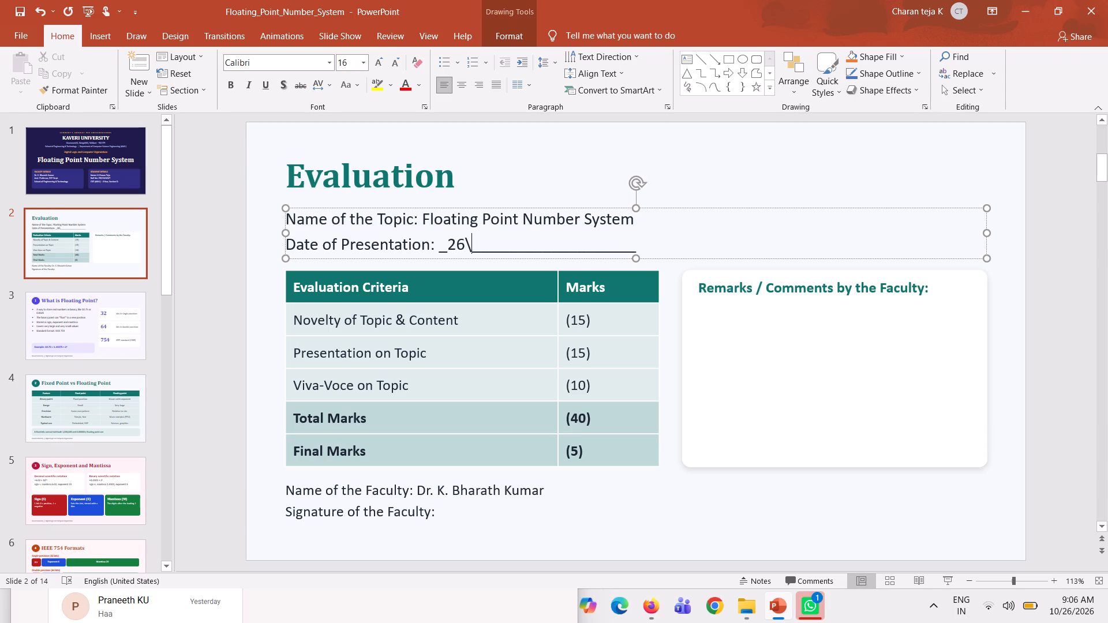
key(BackSpace)
key(shift+bar)
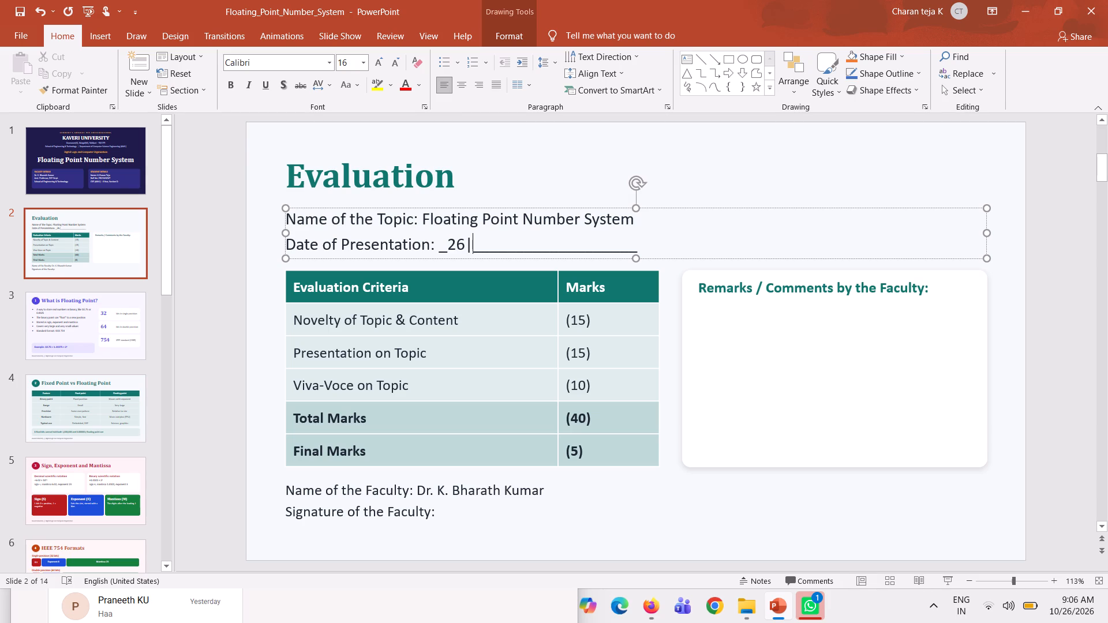
text(10)
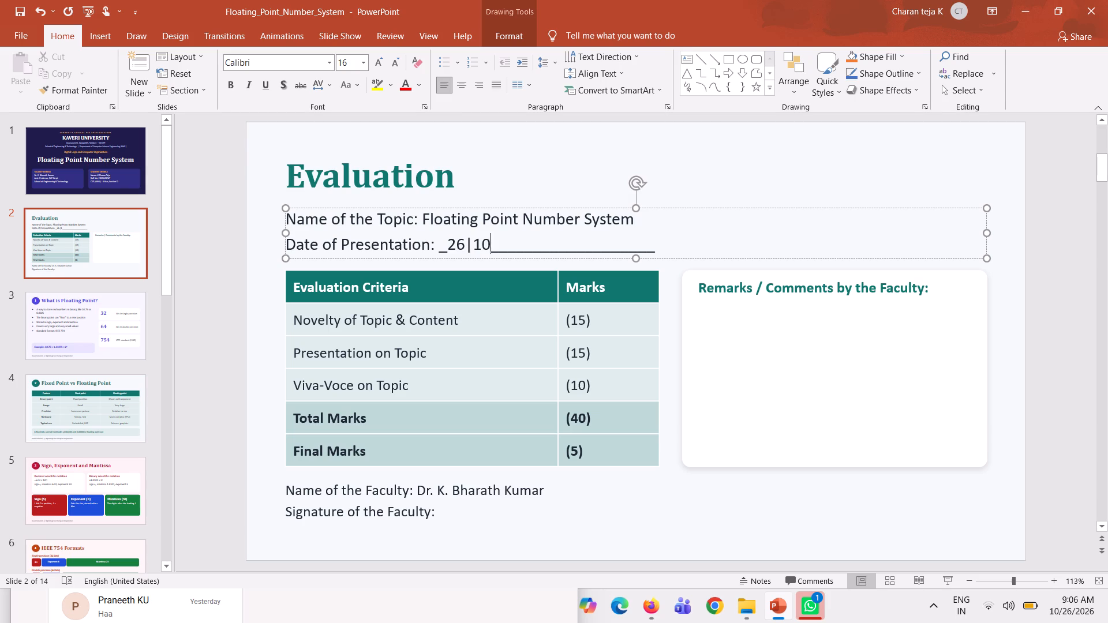
key(shift+bar)
text(2026)
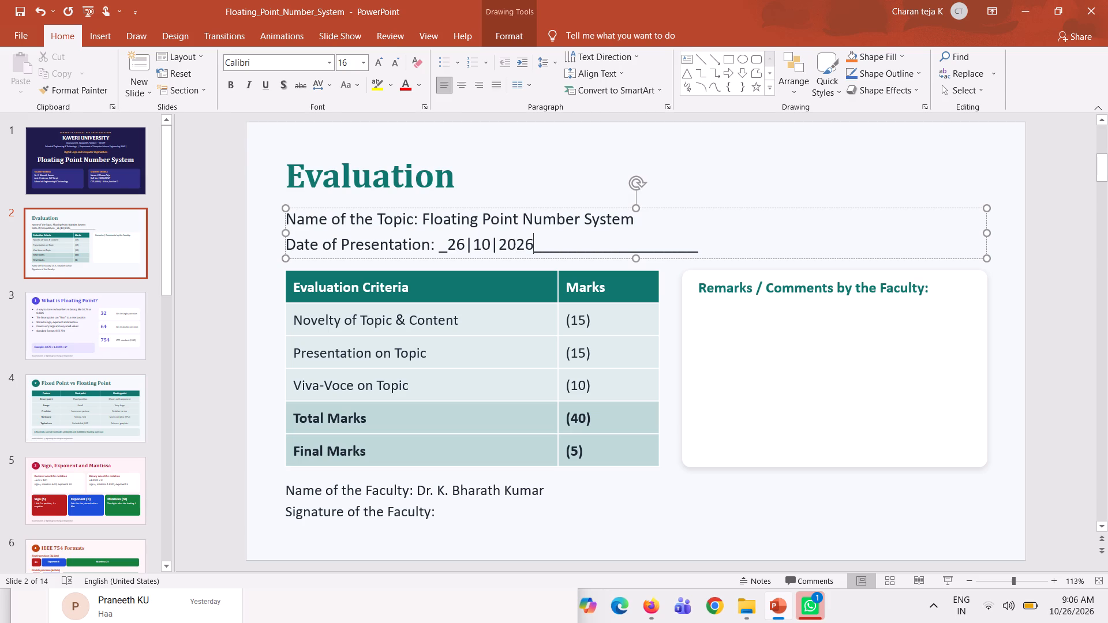
Remove the leftover underscores after the presentation date, keeping the year as 2026.
key(Right)
key(Right)
key(Right)
key(Right)
key(Right)
key(Right)
key(Right)
key(Right)
key(Right)
key(Right)
key(Right)
key(Right)
key(Right)
key(Right)
key(Right)
key(Right)
key(Right)
key(Right)
key(Right)
key(Right)
key(BackSpace)
key(BackSpace)
key(BackSpace)
key(BackSpace)
key(BackSpace)
key(BackSpace)
key(BackSpace)
key(BackSpace)
key(BackSpace)
key(BackSpace)
key(BackSpace)
key(BackSpace)
key(BackSpace)
key(BackSpace)
key(BackSpace)
key(BackSpace)
key(BackSpace)
key(BackSpace)
key(BackSpace)
key(BackSpace)
key(BackSpace)
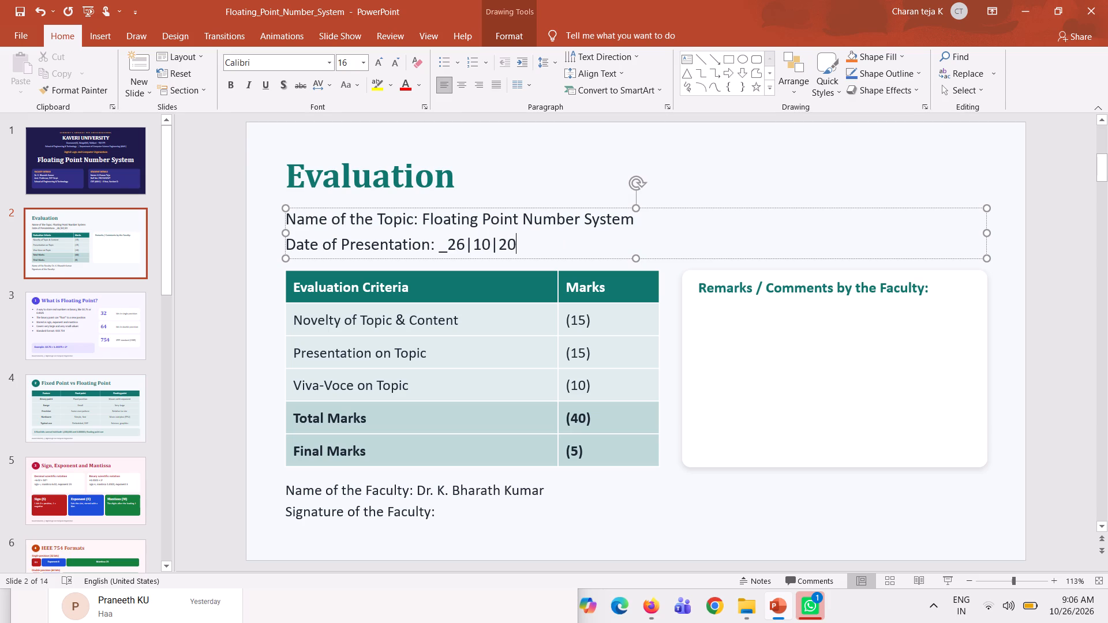
text(26)
Delete the stray underscore in front of the presentation date on the Evaluation slide.
key(Left)
key(Left)
key(Left)
key(Left)
key(Left)
key(Left)
key(Left)
key(Left)
key(Left)
key(Left)
key(BackSpace)
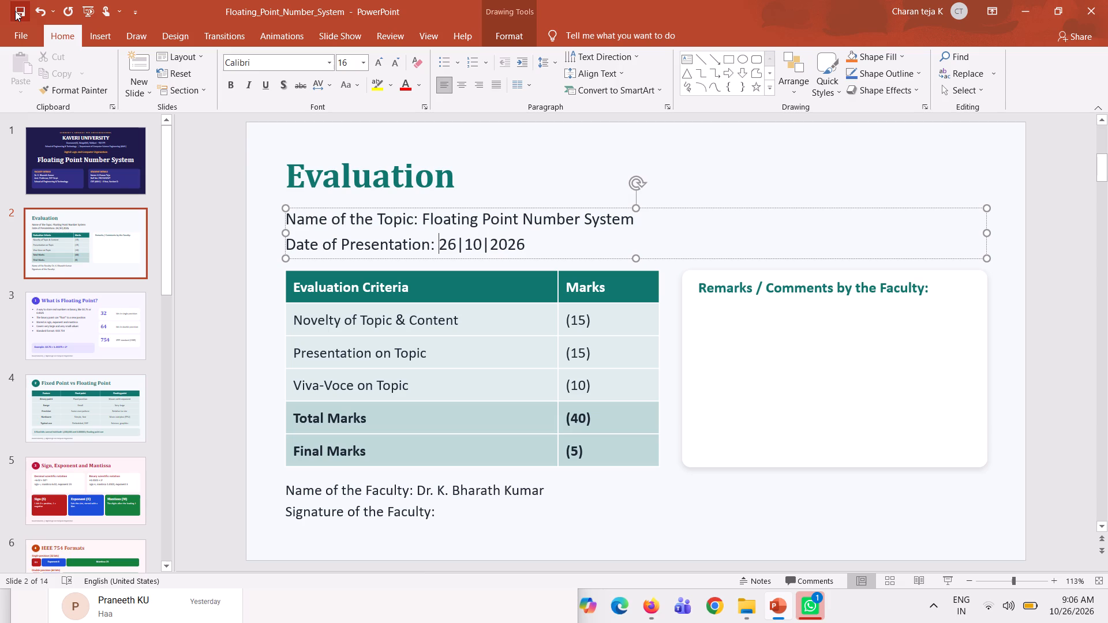
Save the presentation.
click(15, 11)
Run the slide show from the beginning and look through all slides up to the closing Thank You slide.
click(91, 11)
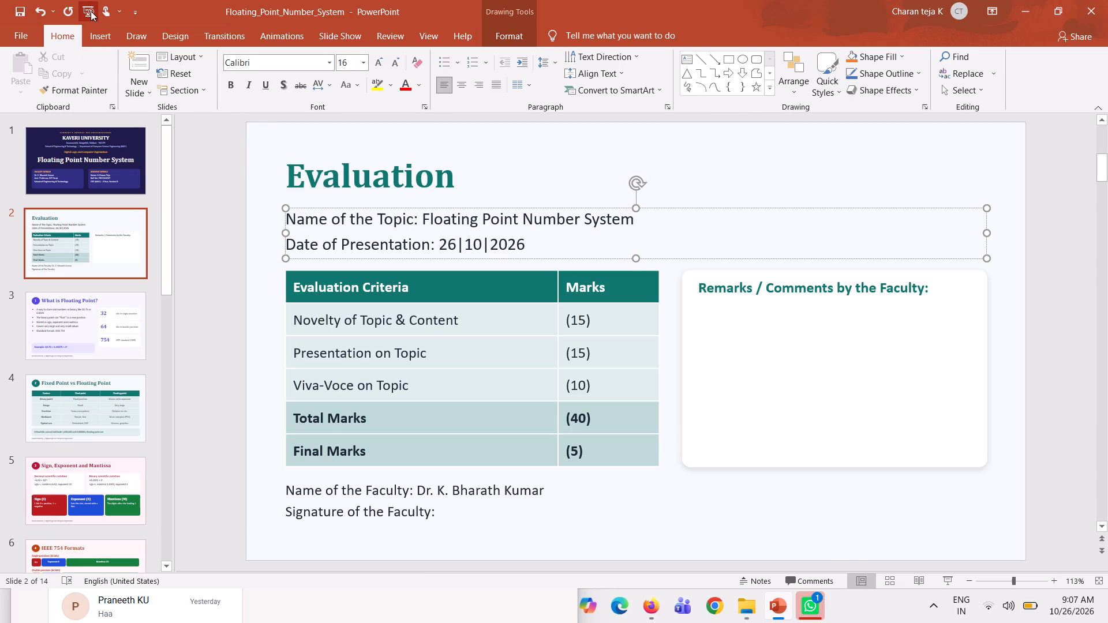
key(Right)
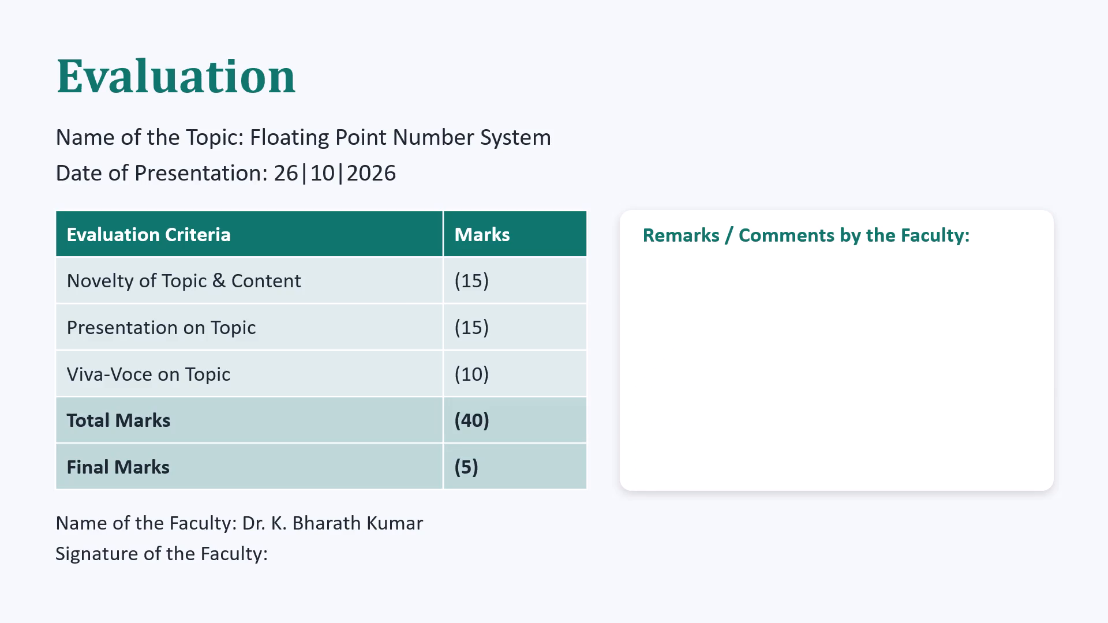
key(Right)
key(Right)
key(Right)
key(Right)
key(Right)
key(Right)
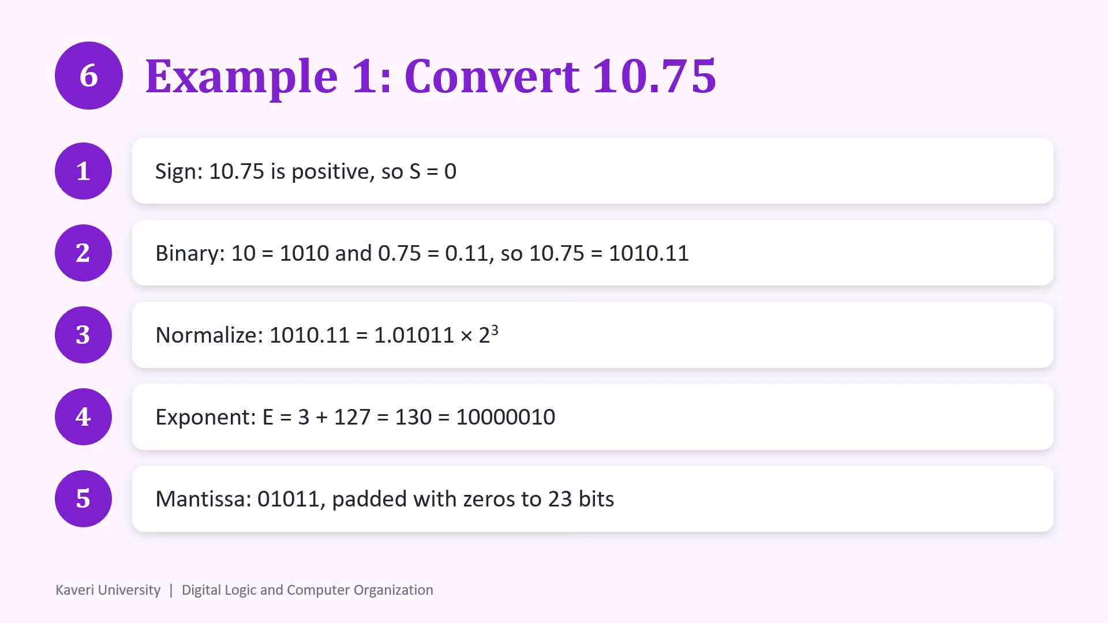
key(Right)
key(Right)
key(Right)
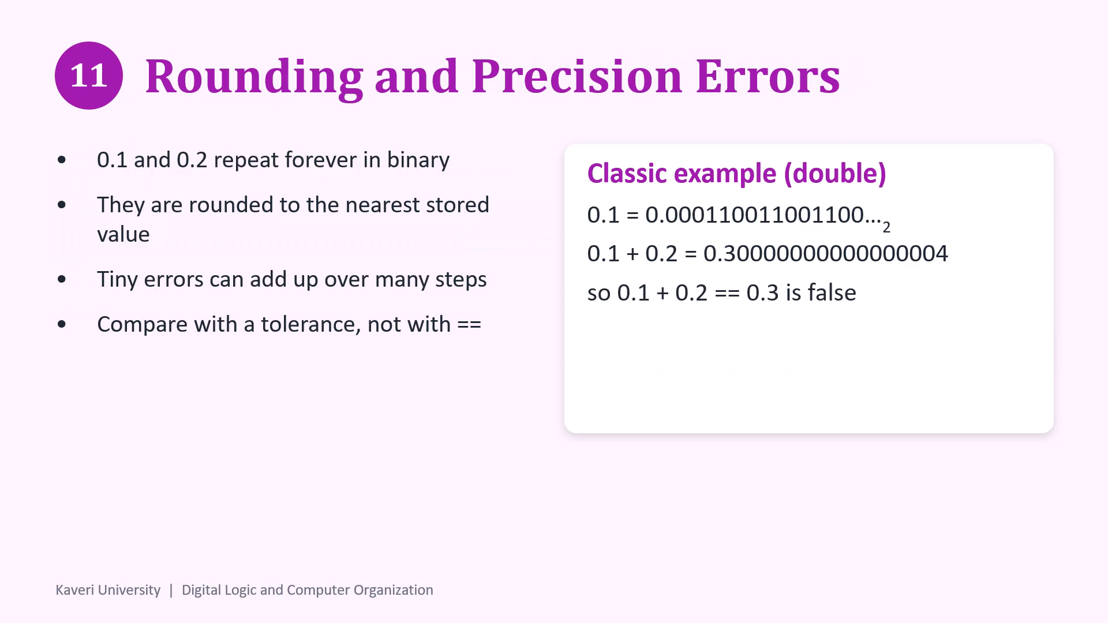
key(Right)
key(Right)
key(Right)
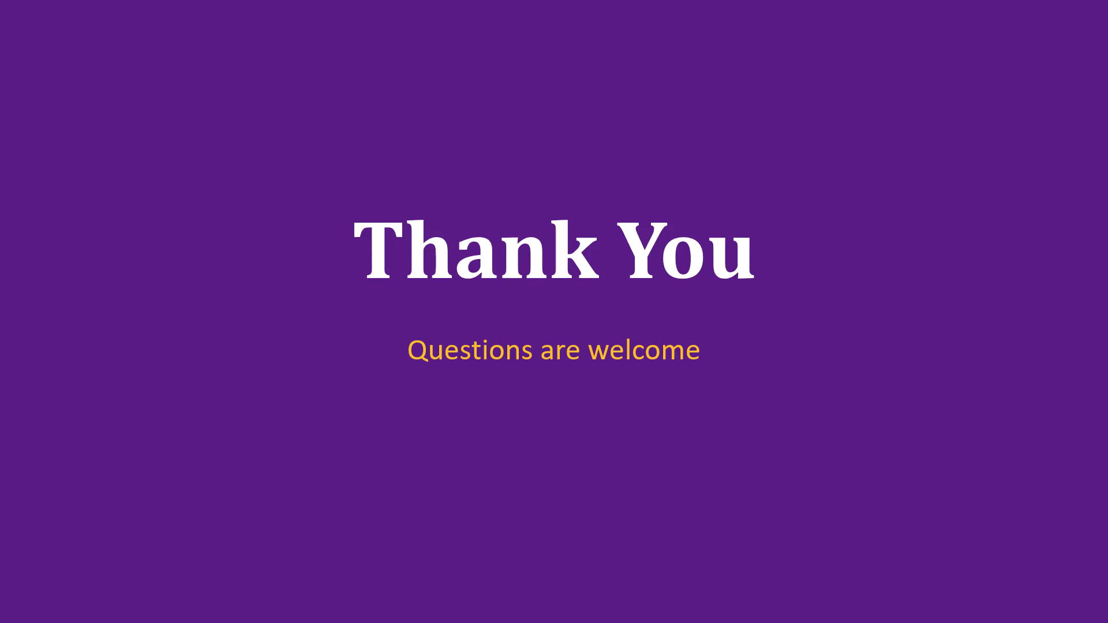
Go back through the slide show and look over the title and Evaluation slides, ending on the title slide.
key(Left)
key(Left)
key(Left)
key(Left)
key(Left)
key(Left)
key(Left)
key(Left)
key(Left)
key(Left)
key(Left)
key(Left)
key(Left)
key(Left)
key(Left)
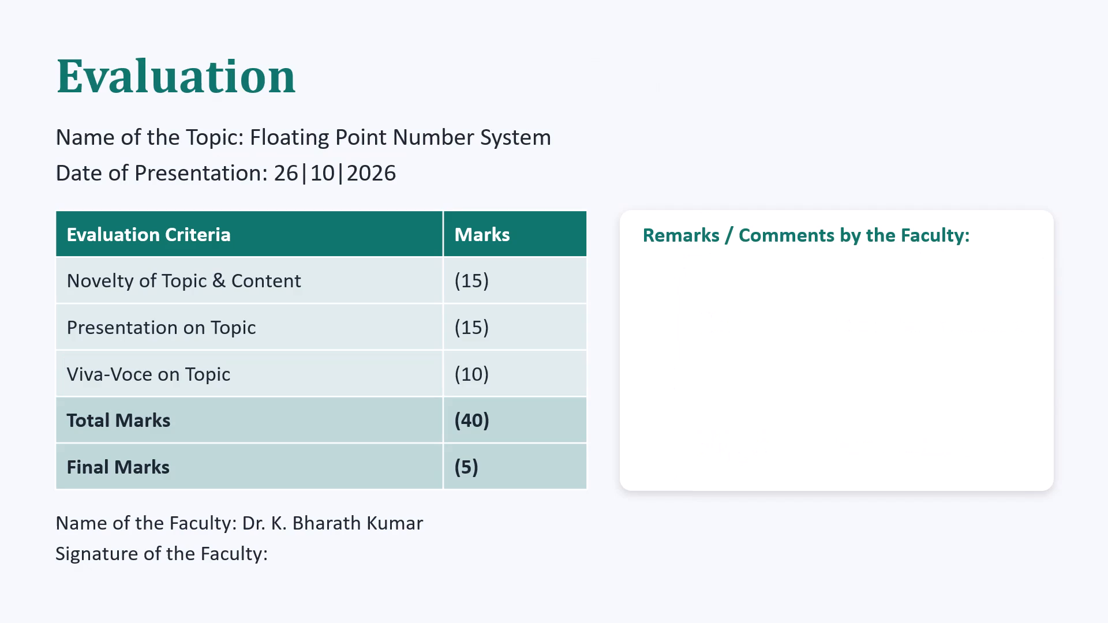
key(Right)
key(Left)
key(Left)
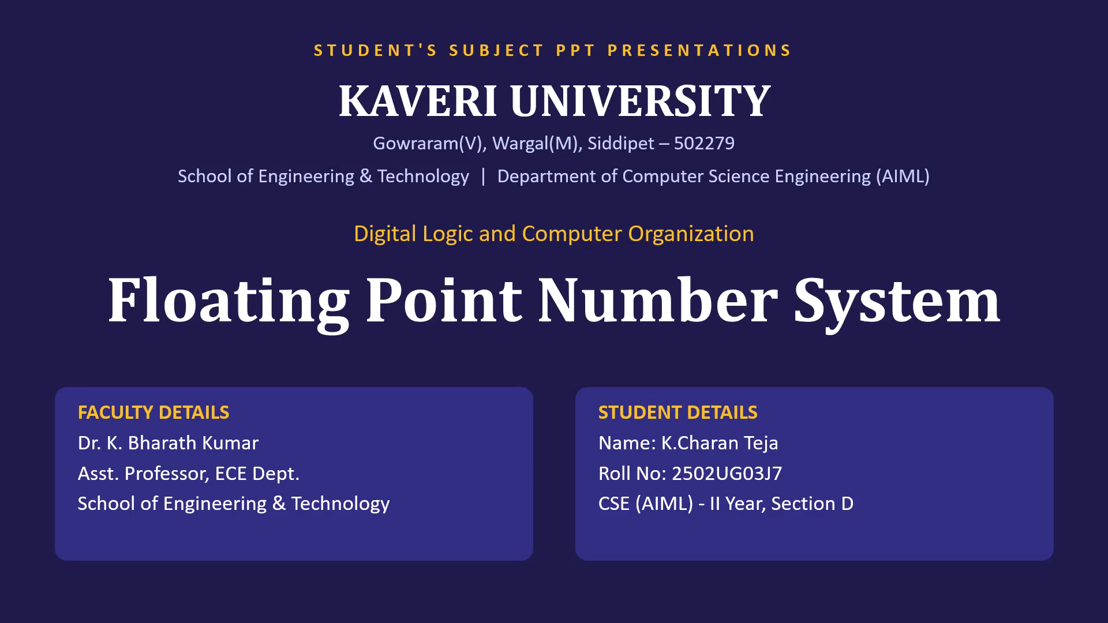
key(Right)
key(Left)
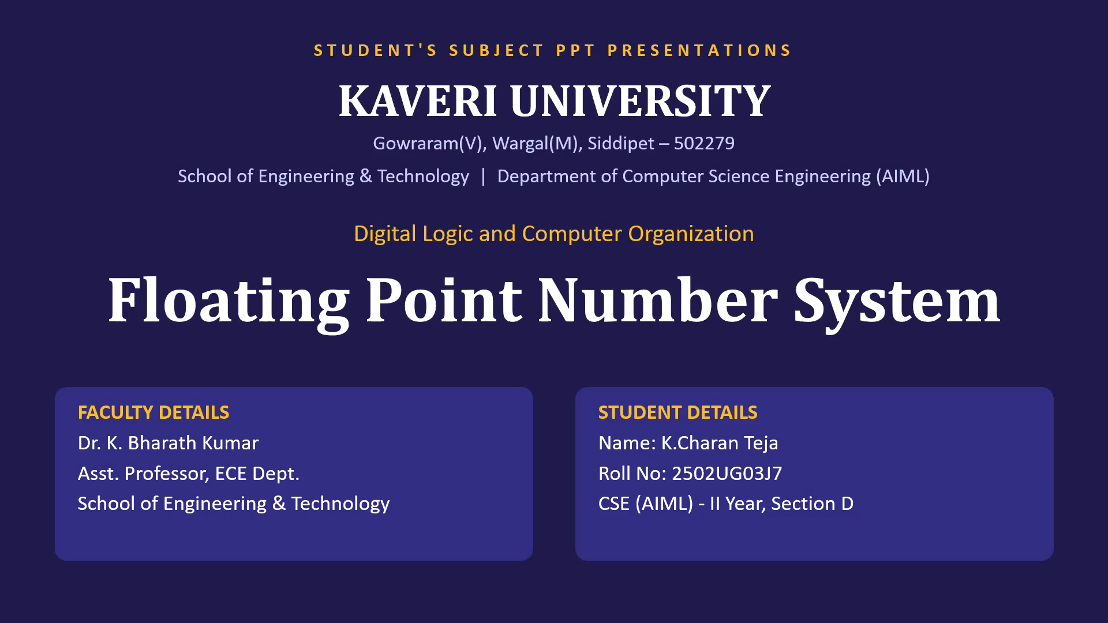
Advance the slide show past the Evaluation slide to the What is Floating Point? slide.
key(Right)
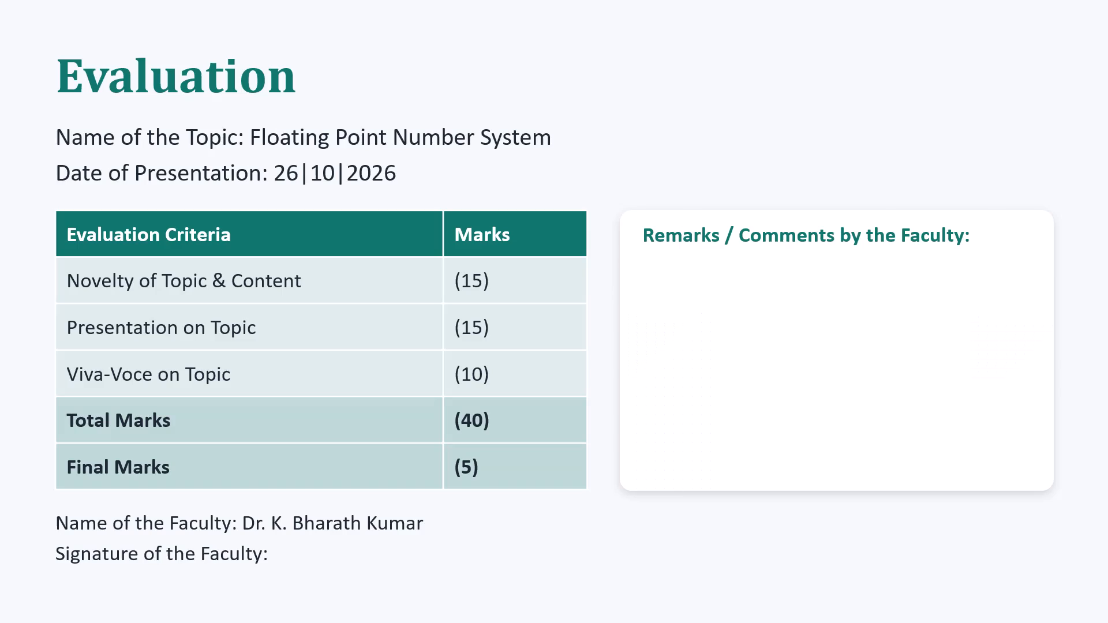
key(Right)
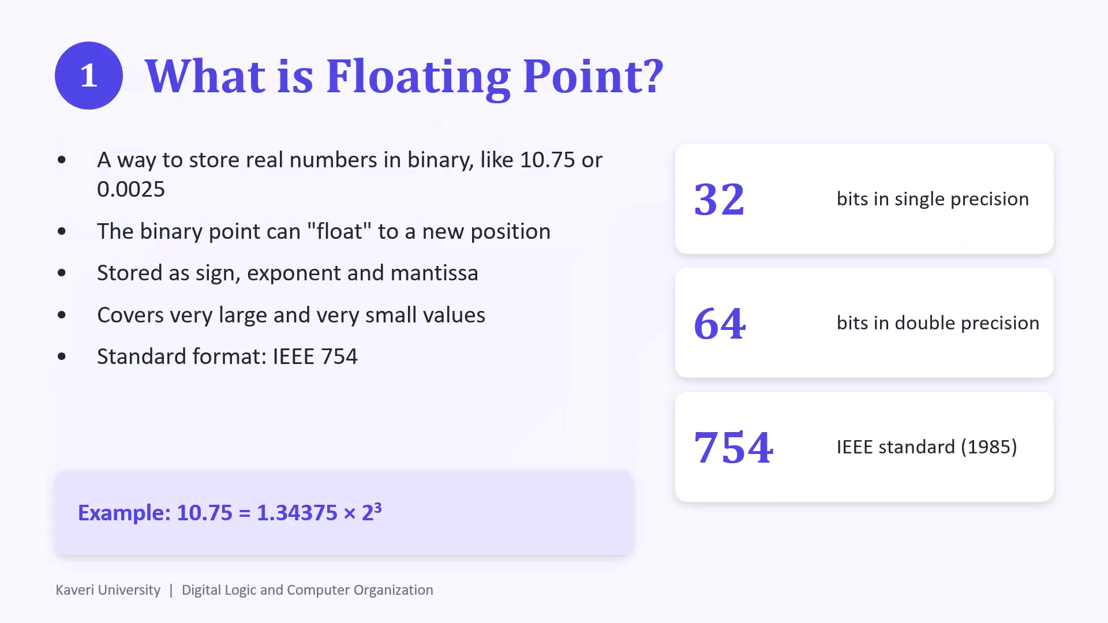
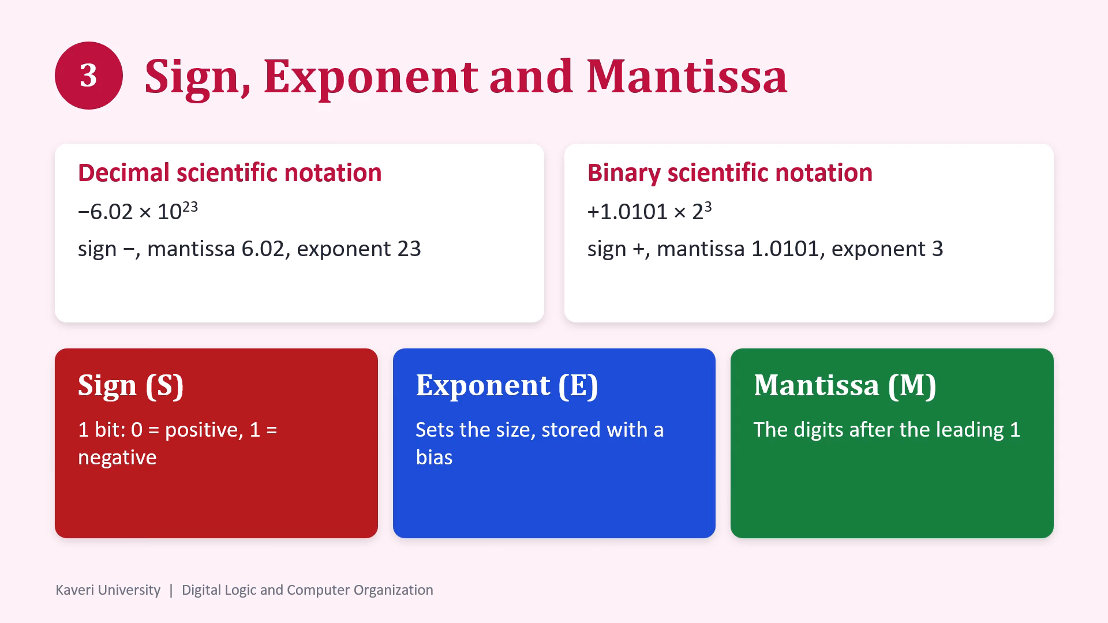
Continue the slide show from the Sign, Exponent and Mantissa slide through to References, rechecking slides along the way.
key(Right)
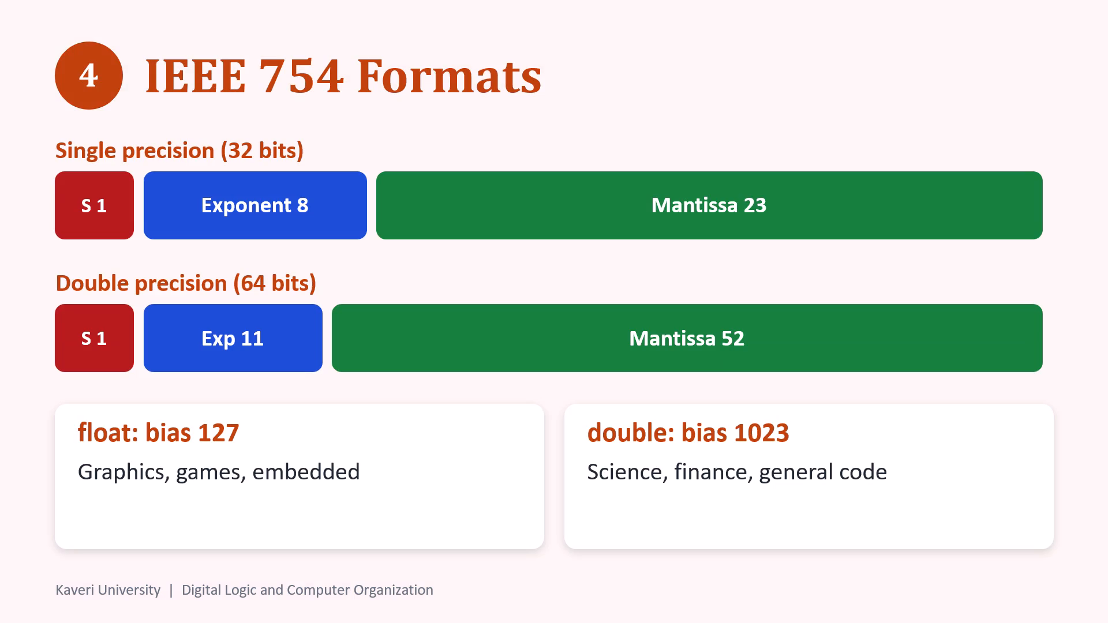
key(Right)
key(Right)
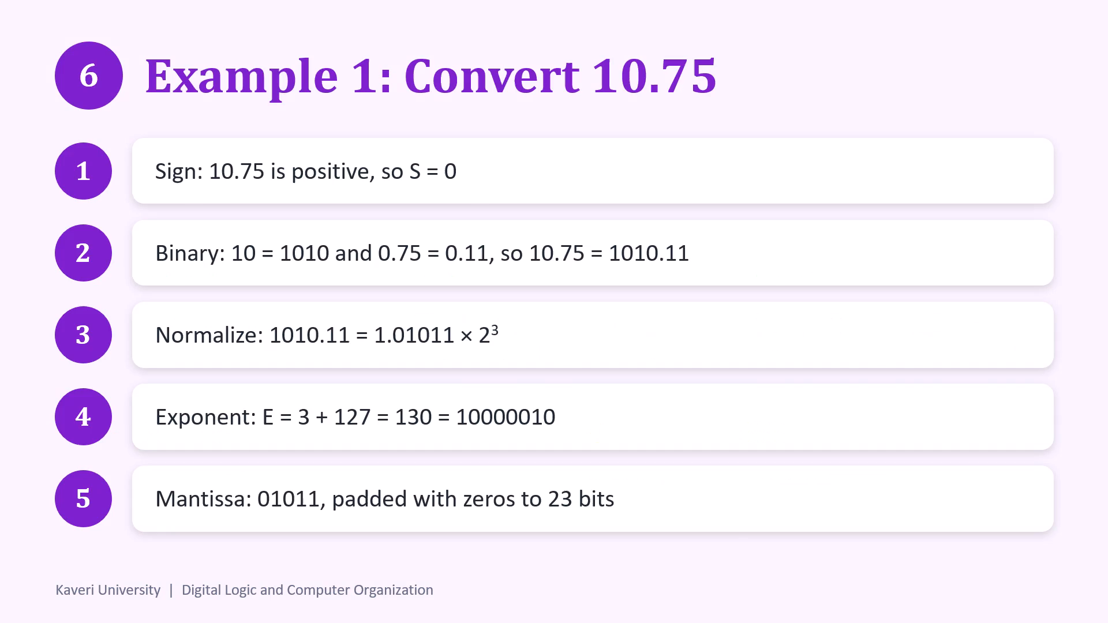
key(Left)
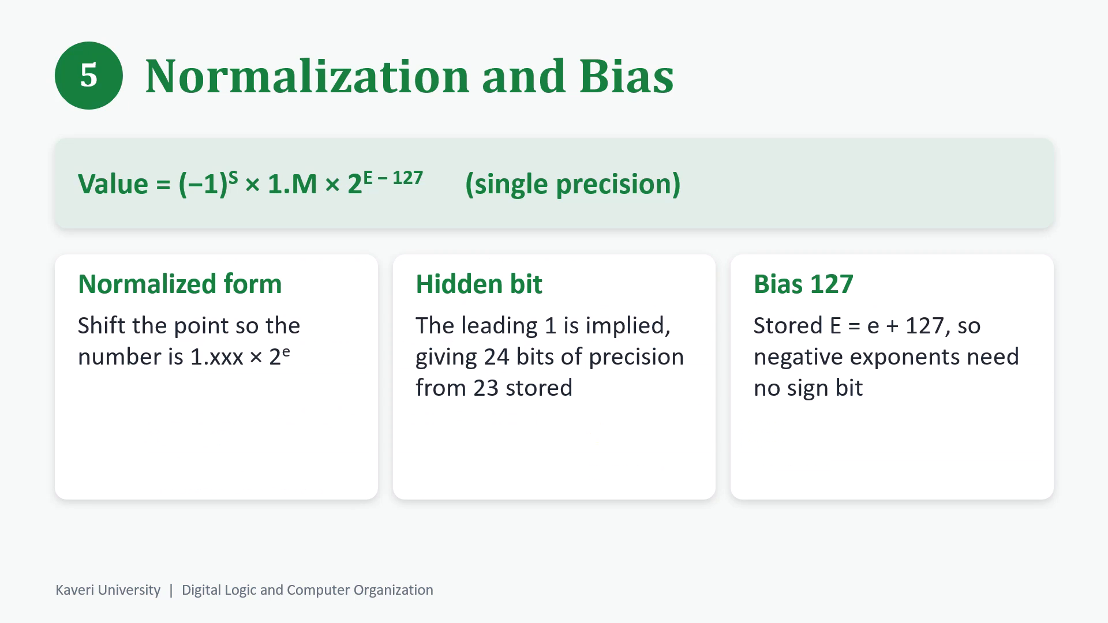
key(Right)
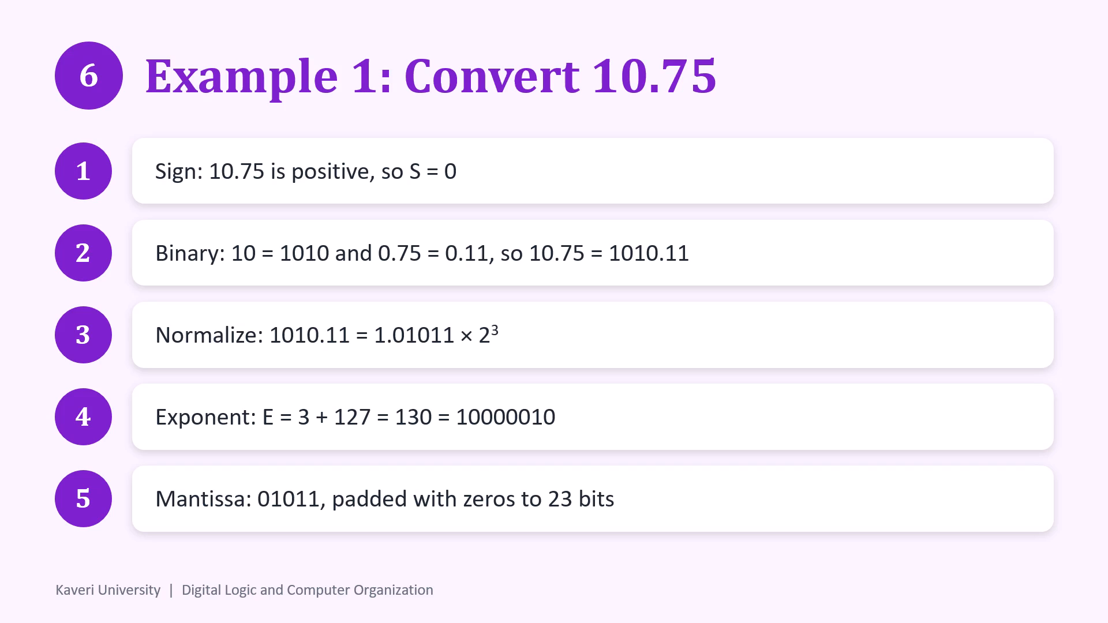
key(Right)
key(Right)
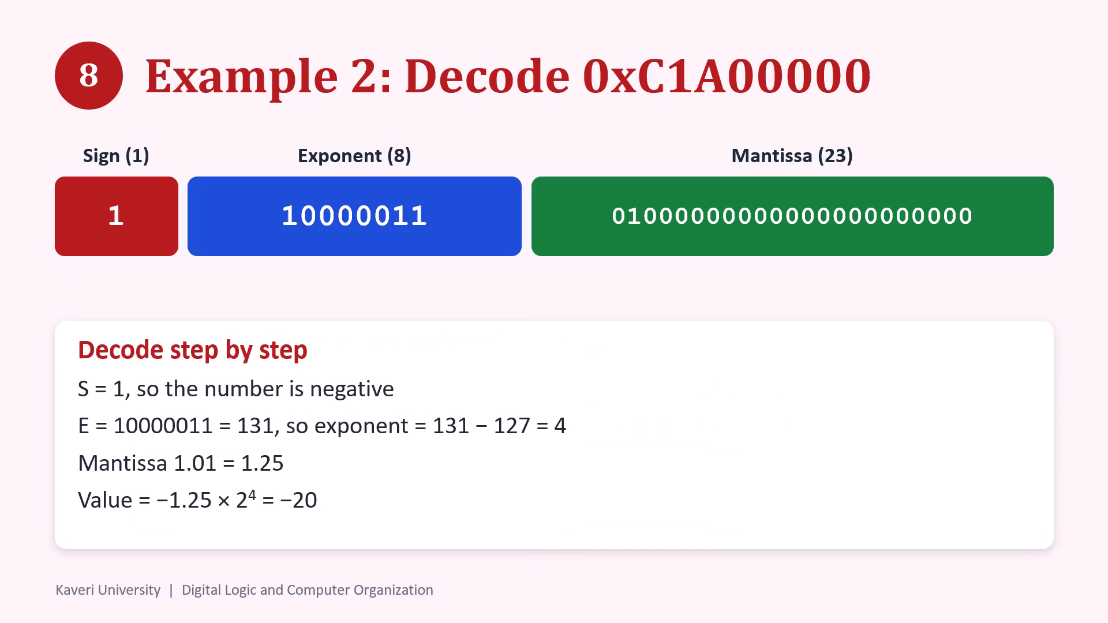
key(Right)
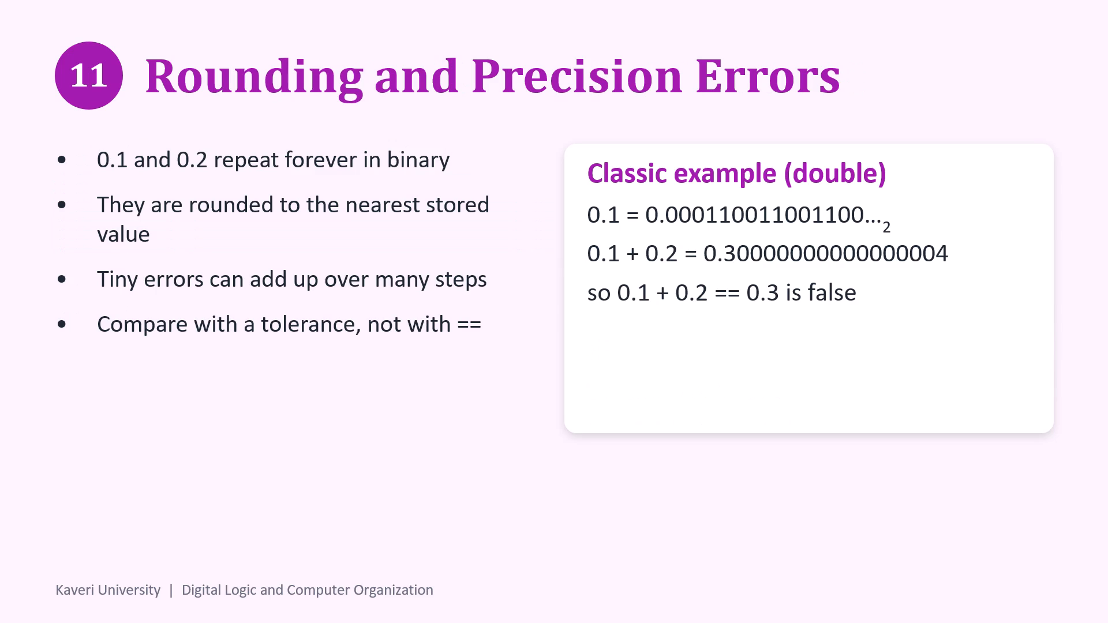
key(Left)
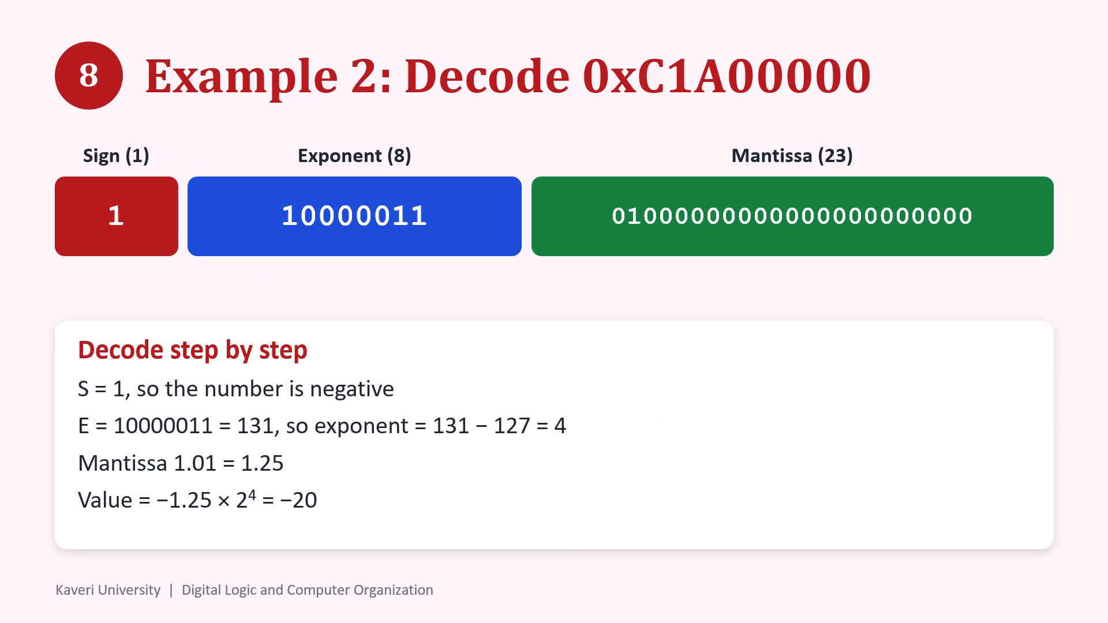
key(Right)
key(Right)
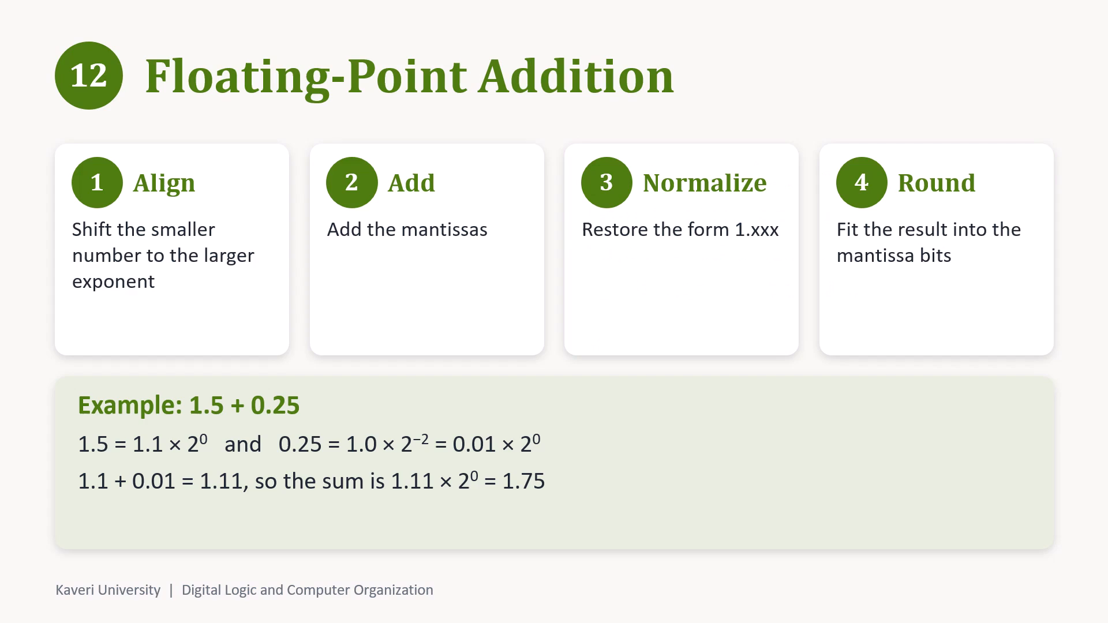
key(Right)
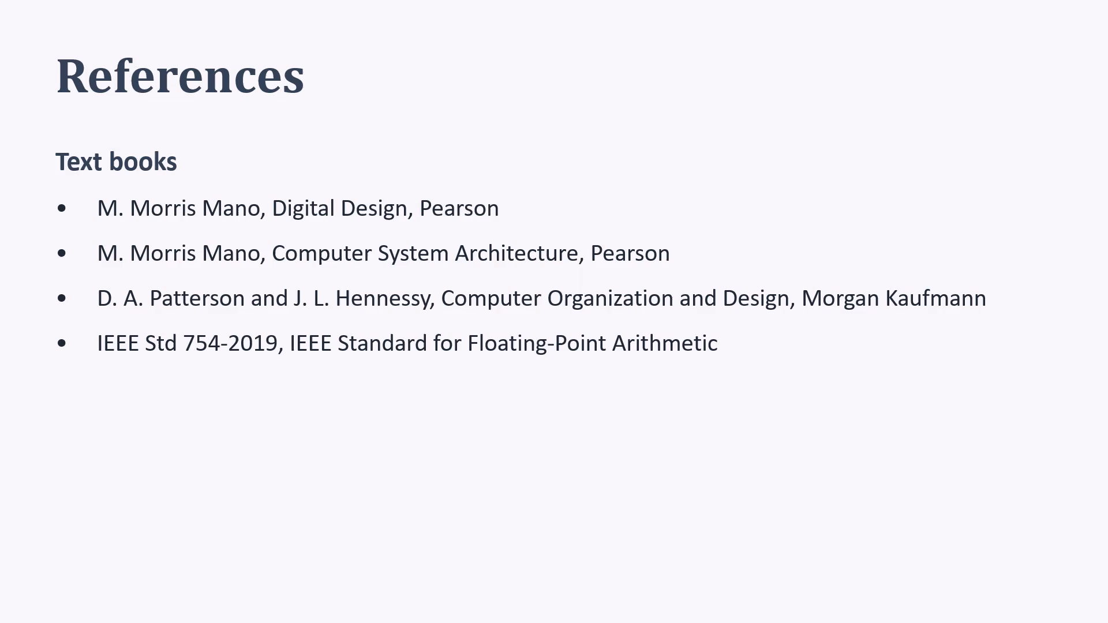
Go back and forth in the slide show between Example 1 and References to check the heading numbers, and end the show.
key(Left)
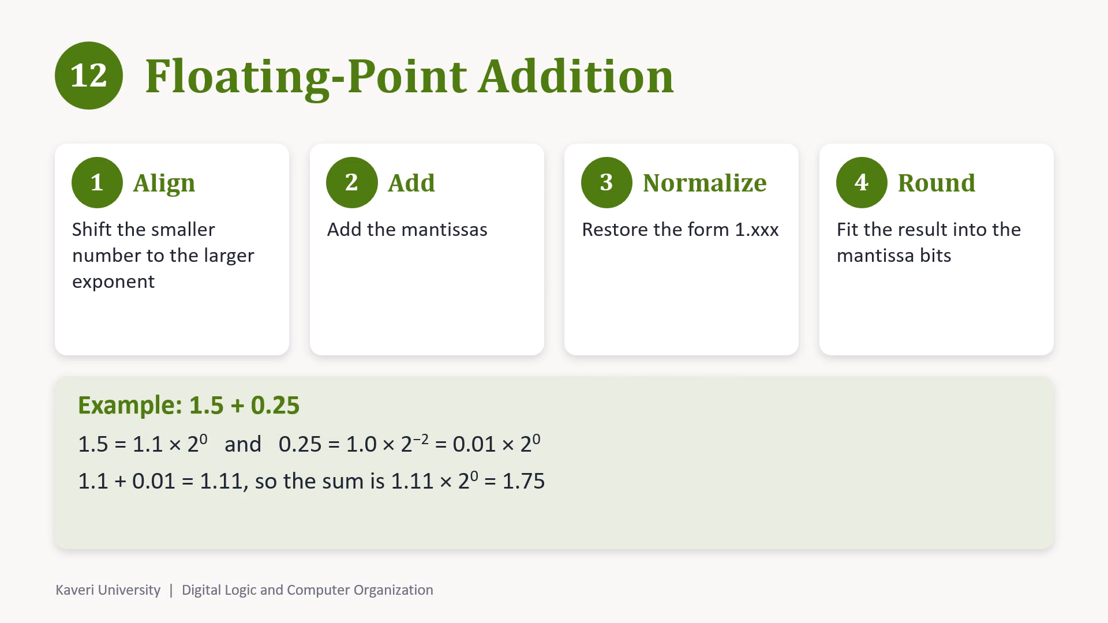
key(Left)
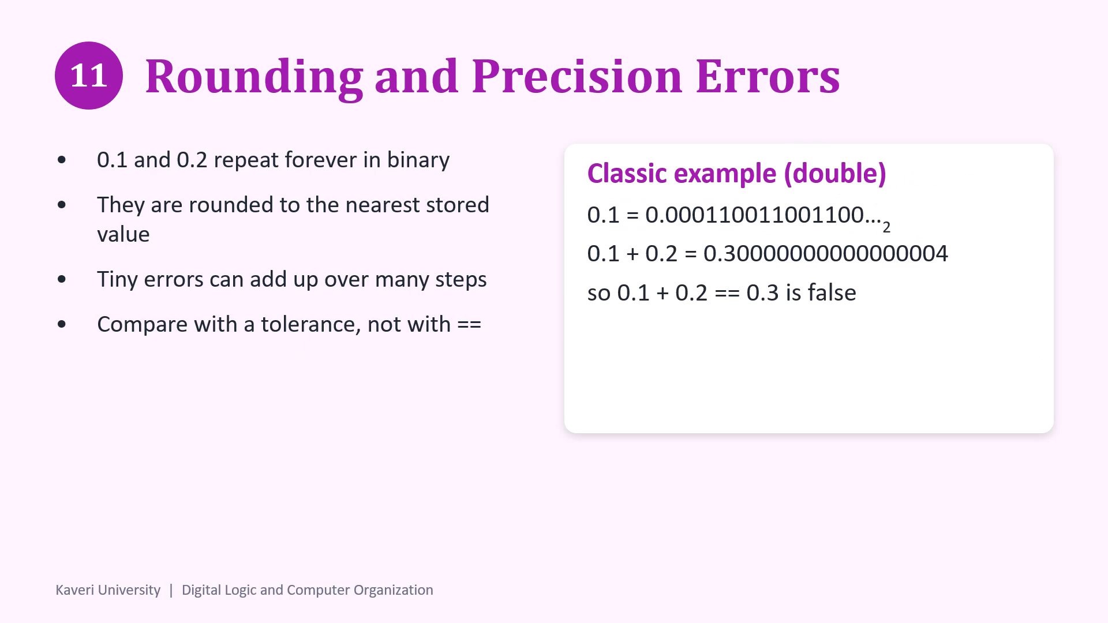
key(Right)
key(Right)
key(Left)
key(Left)
key(Left)
key(Left)
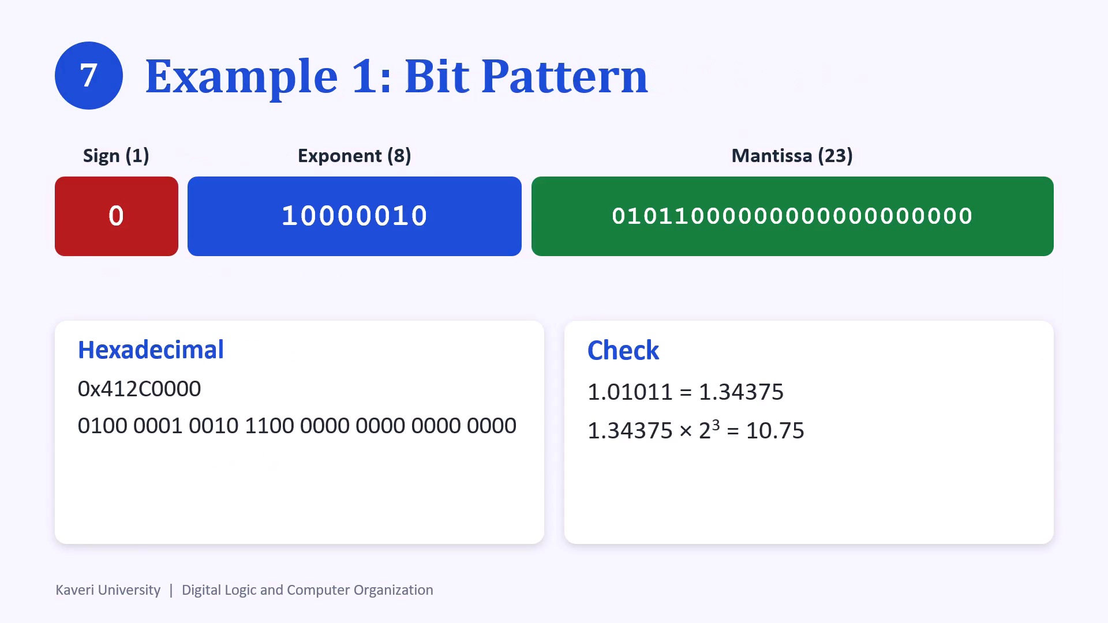
key(Left)
key(Right)
key(0)
key(Right)
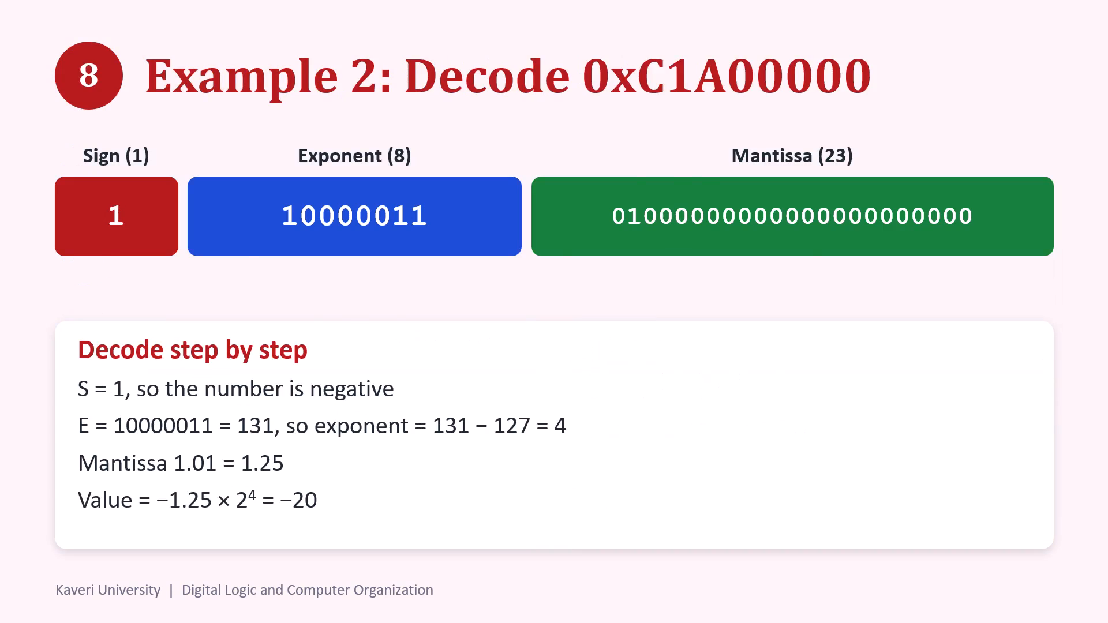
key(Right)
key(Left)
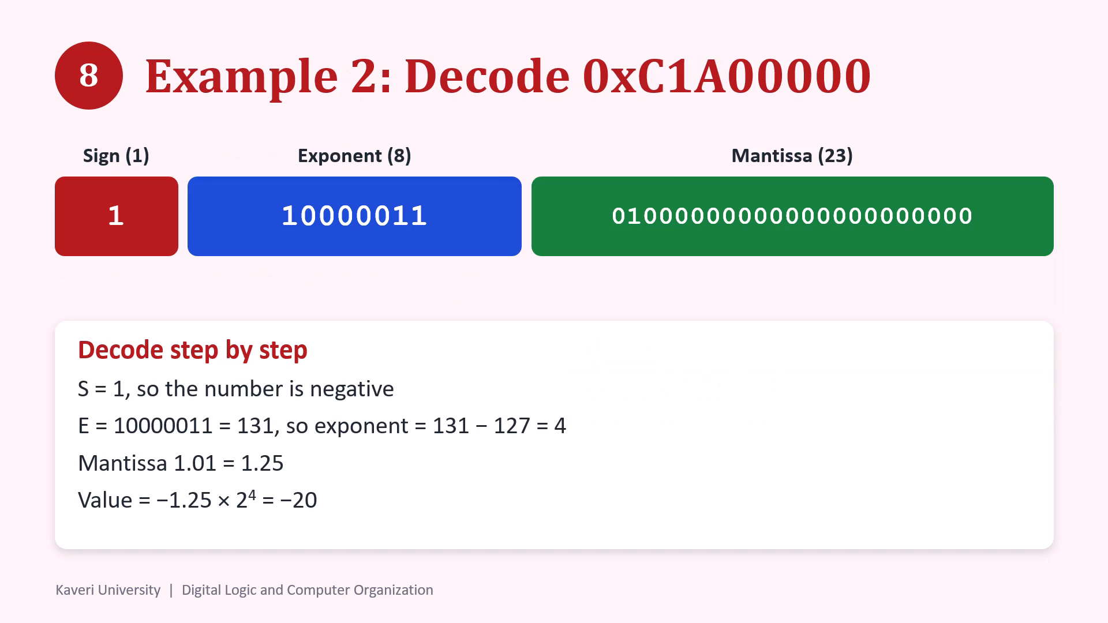
key(Right)
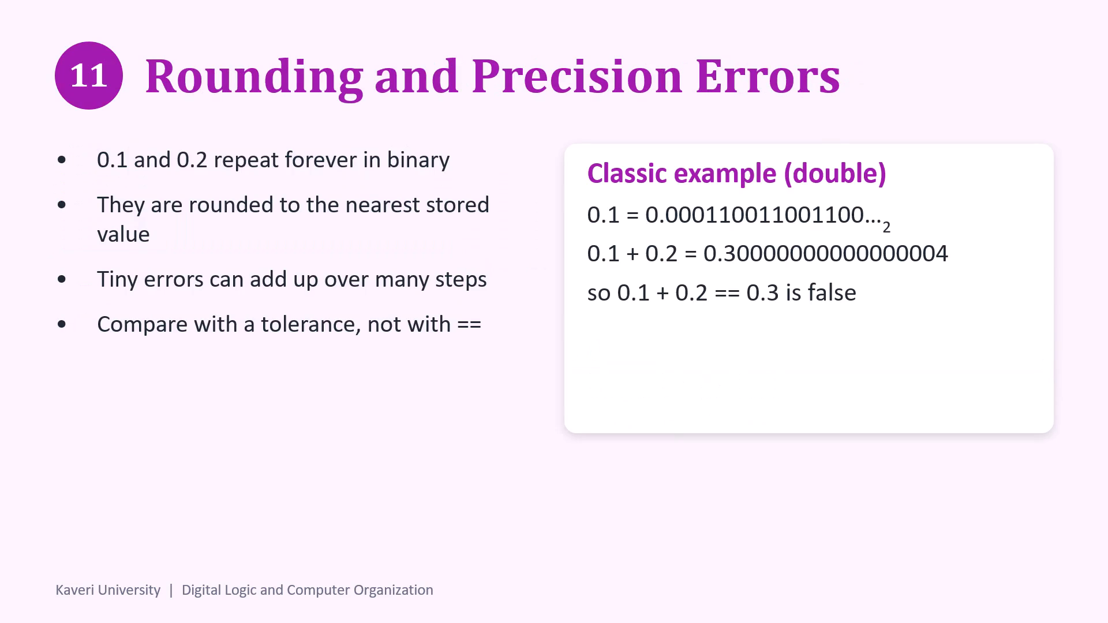
key(Right)
key(Left)
key(Left)
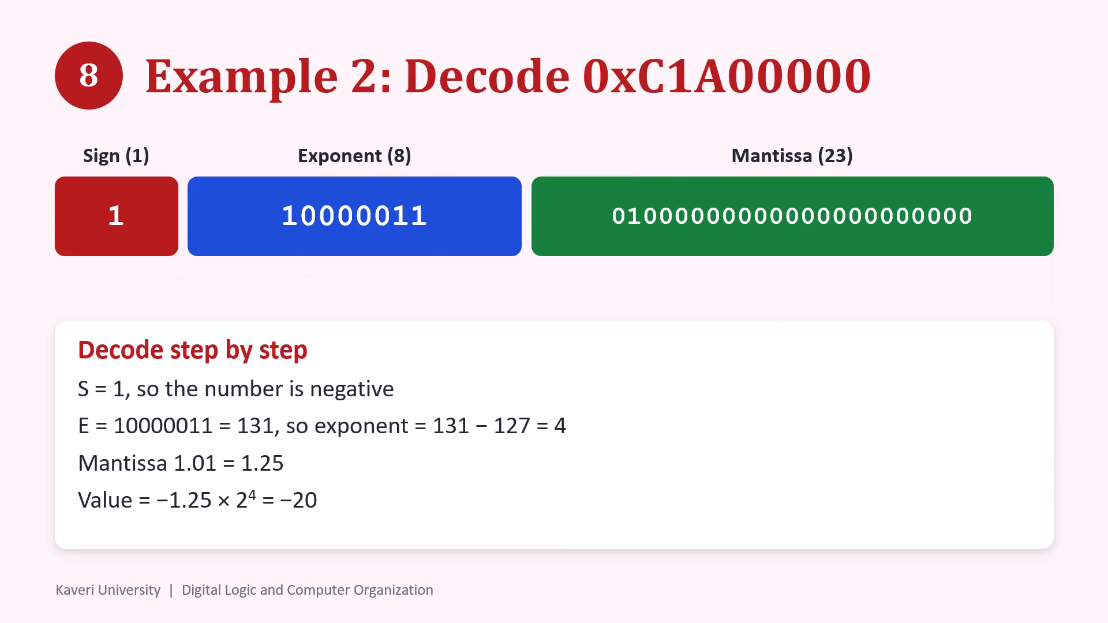
key(Right)
key(Right)
key(Left)
key(Left)
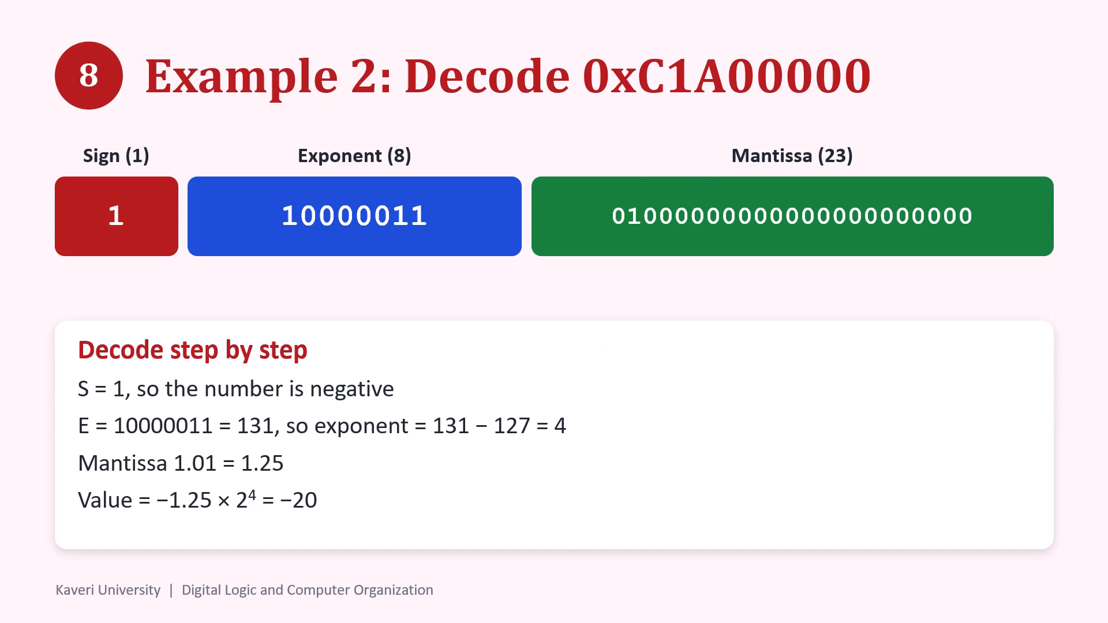
key(Right)
key(Left)
key(Right)
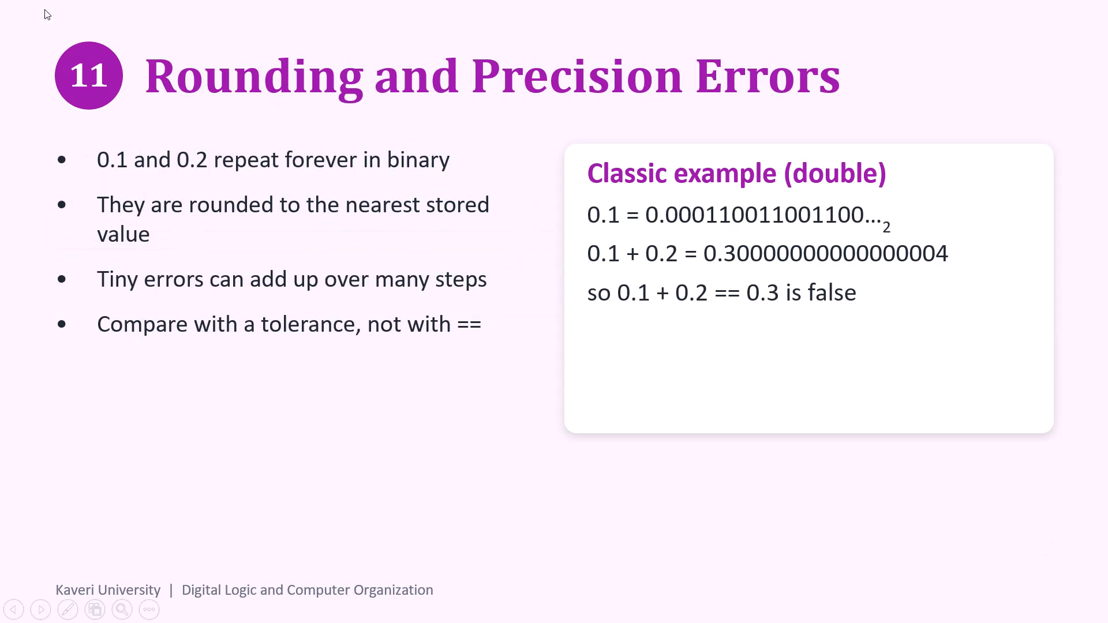
click(108, 74)
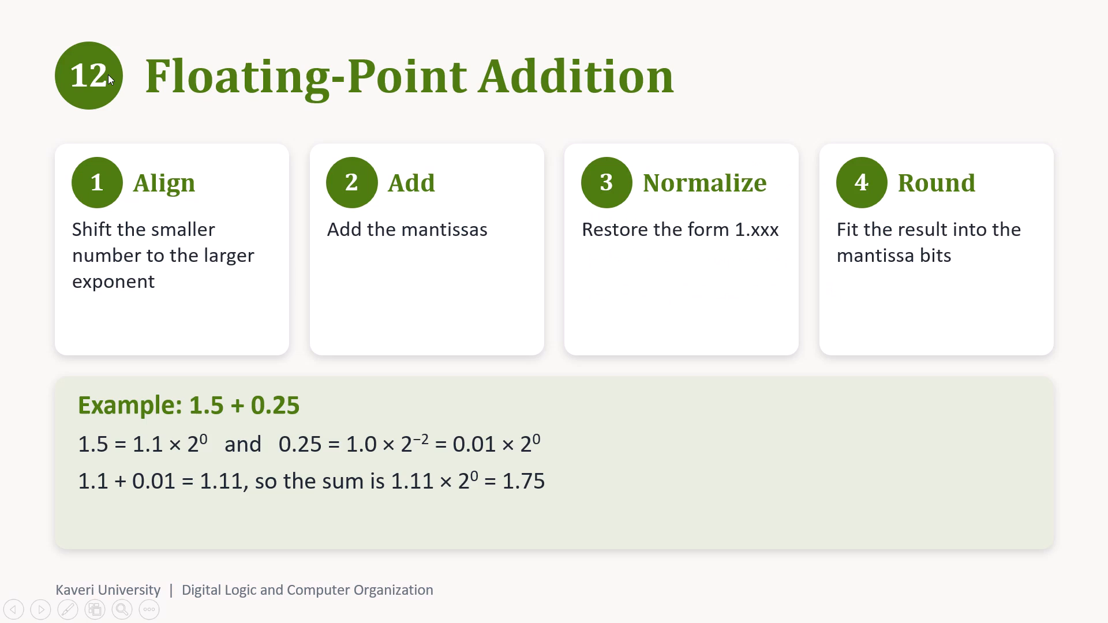
key(Left)
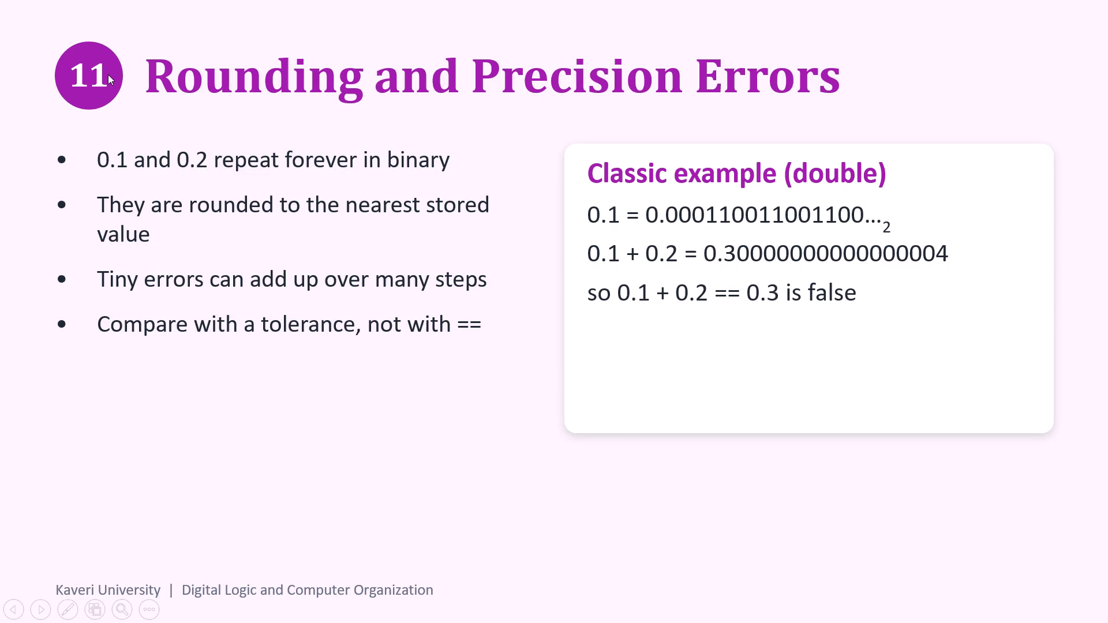
key(Escape)
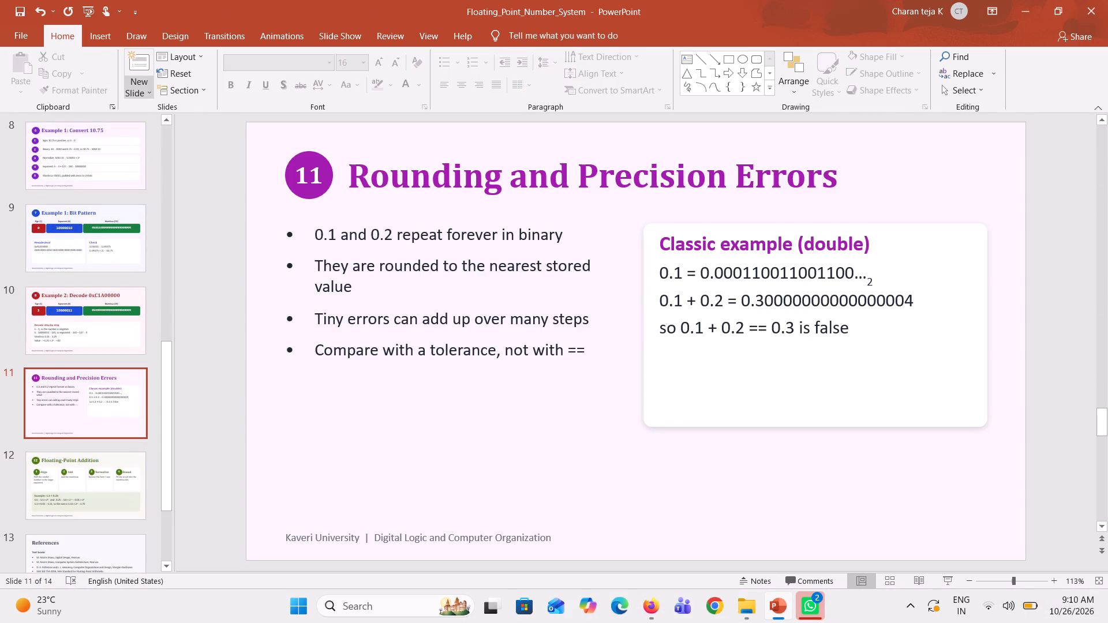
Change the number in the heading circle of the Rounding and Precision Errors slide to 9.
click(319, 174)
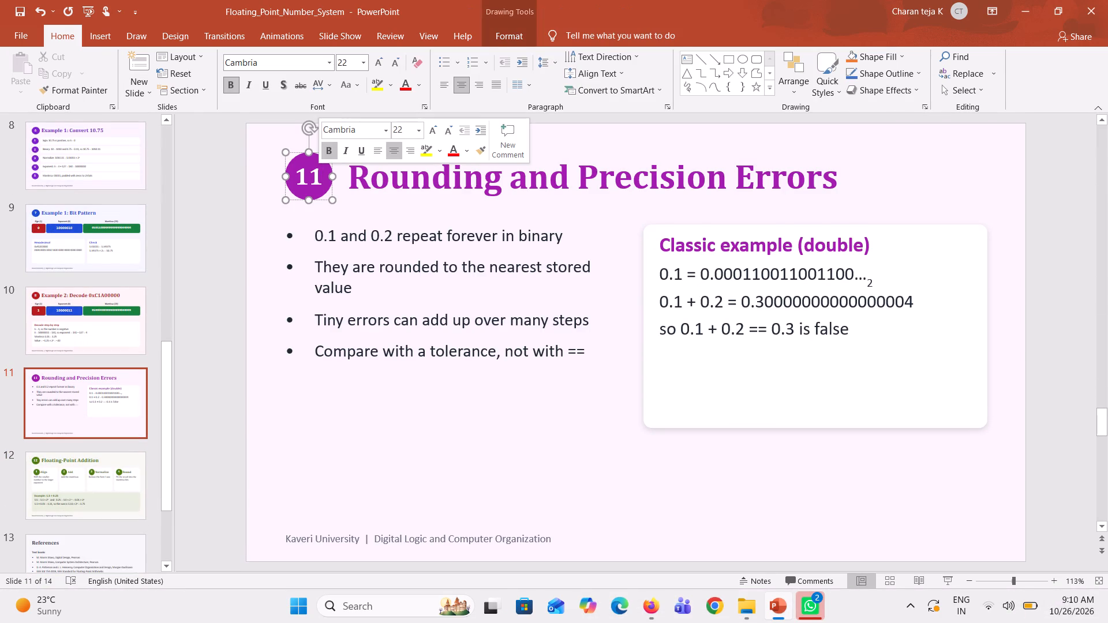
key(BackSpace)
key(BackSpace)
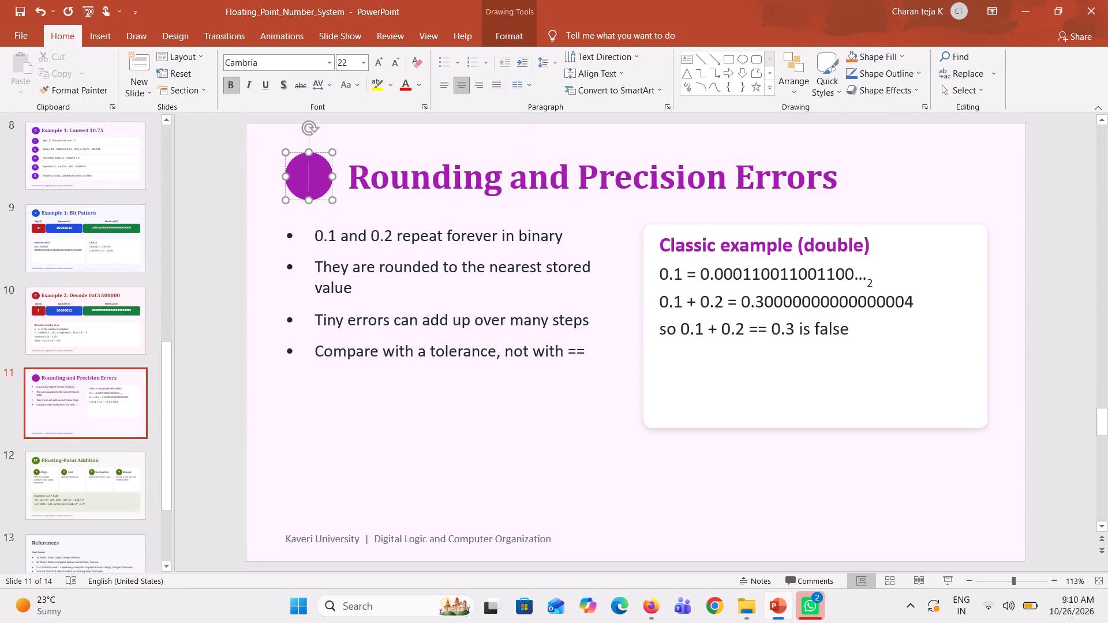
click(102, 300)
click(77, 385)
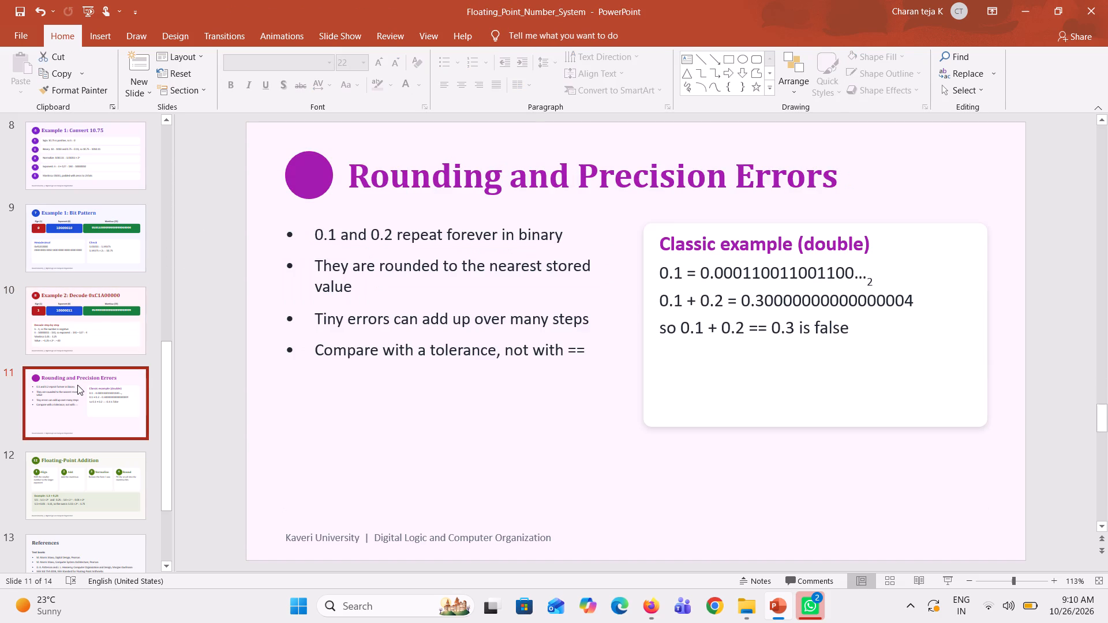
click(304, 175)
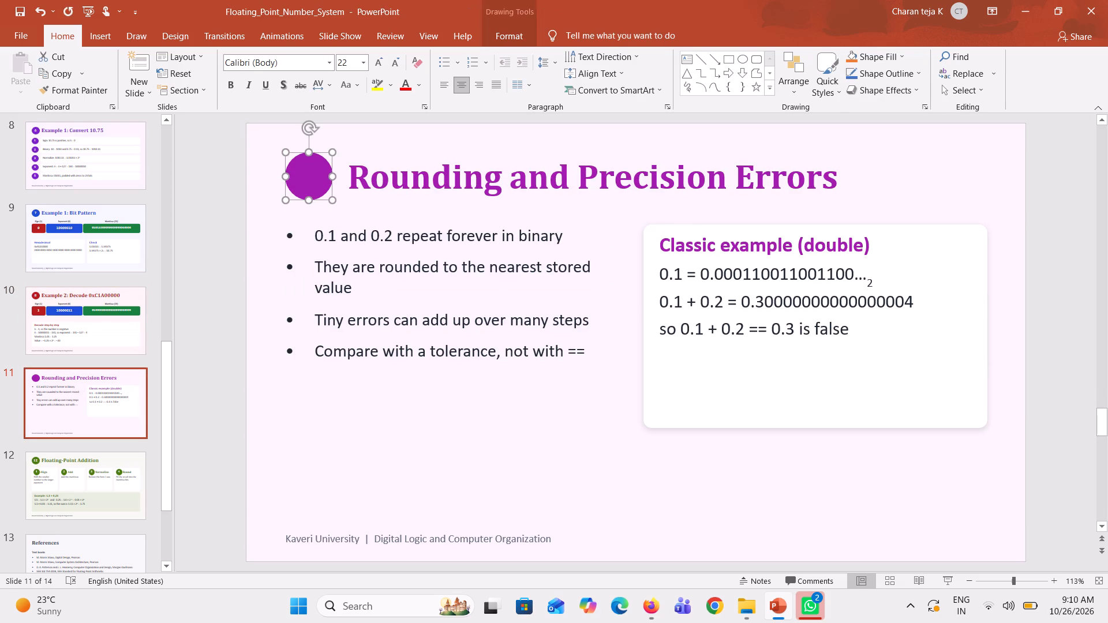
key(9)
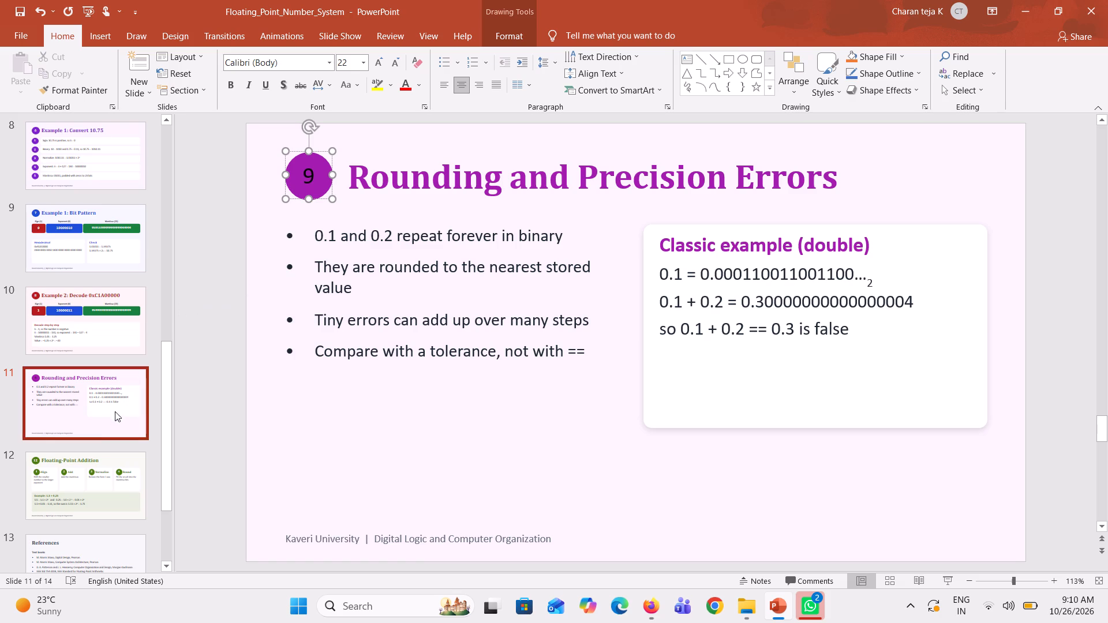
Change the number in the heading circle of the Floating-Point Addition slide to 10.
click(91, 465)
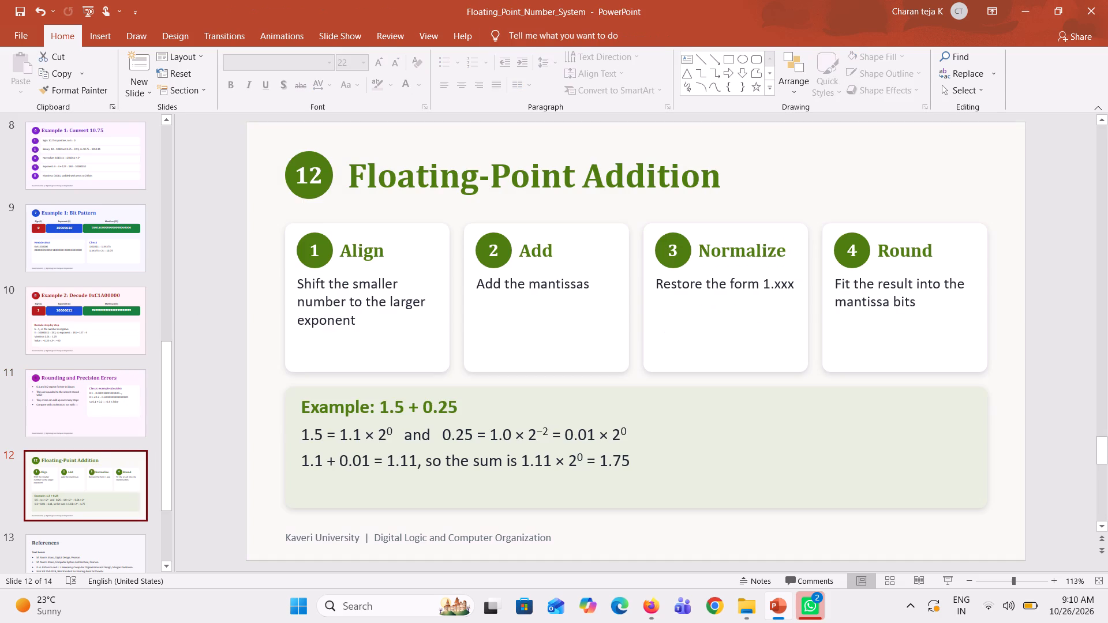
click(317, 179)
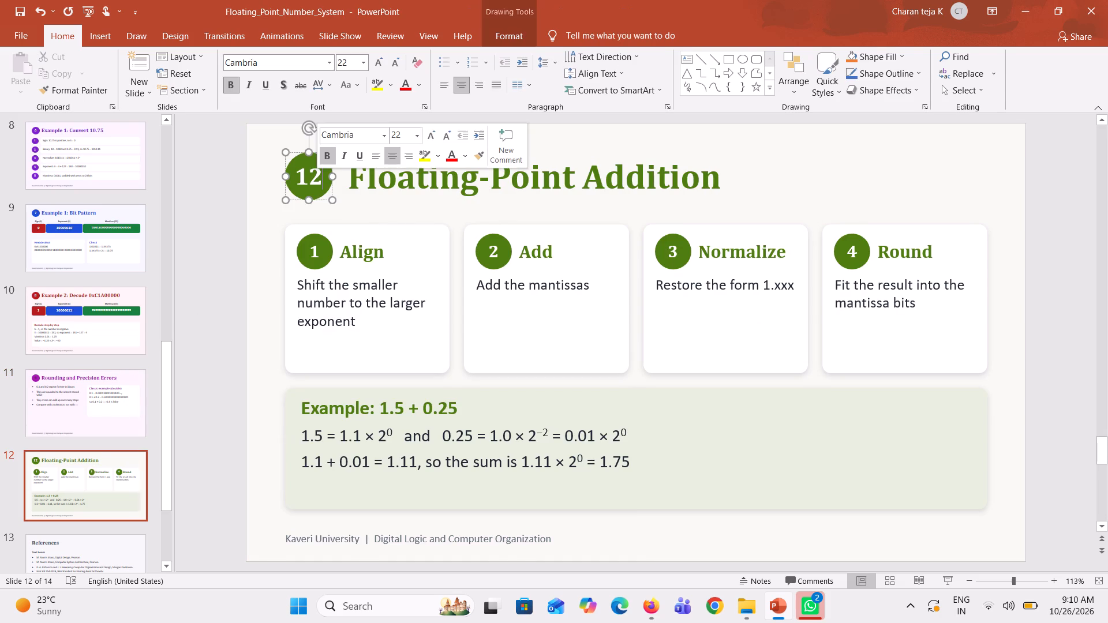
key(BackSpace)
key(BackSpace)
text(10)
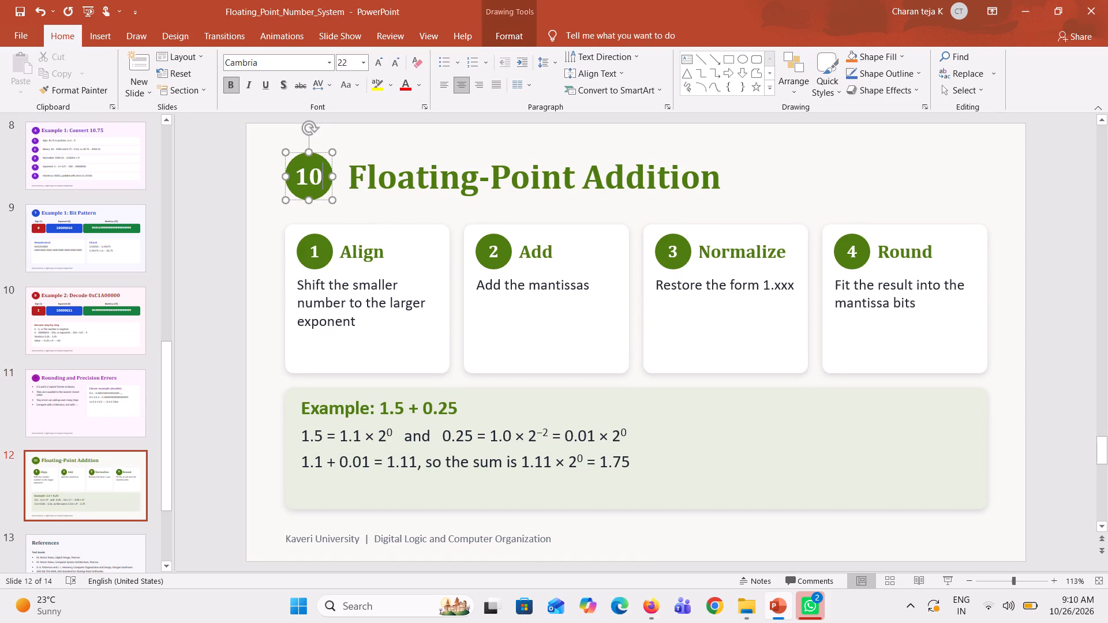
Look over the slides from References back to Example 2: Decode 0xC1A00000 to check their heading numbers and order.
scroll(84, 383, down, 1)
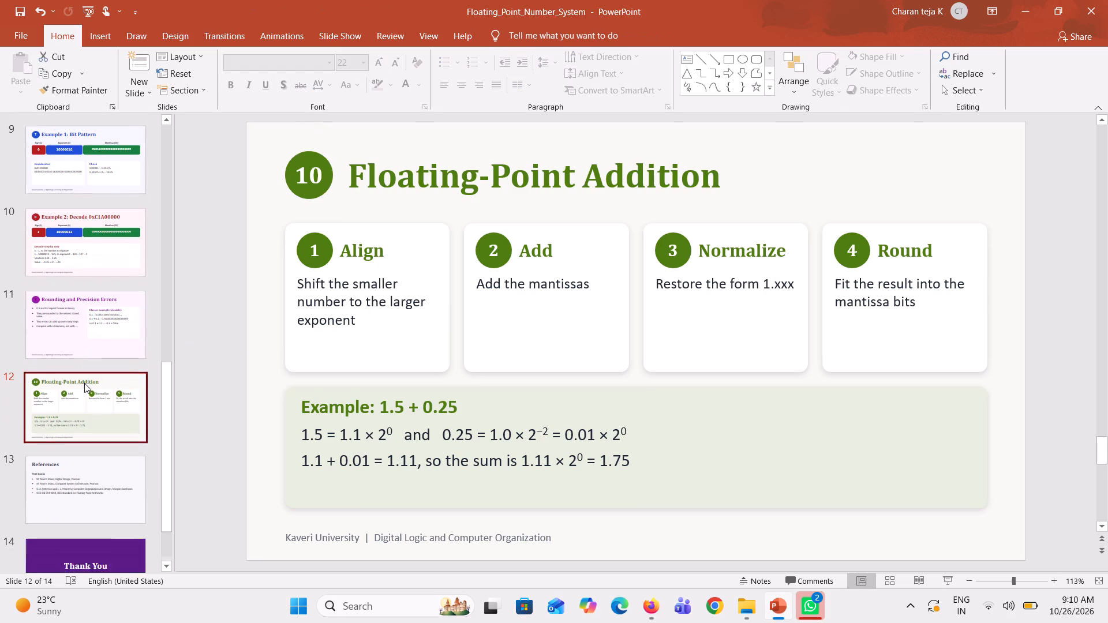
scroll(84, 383, down, 1)
click(75, 436)
scroll(75, 436, down, 1)
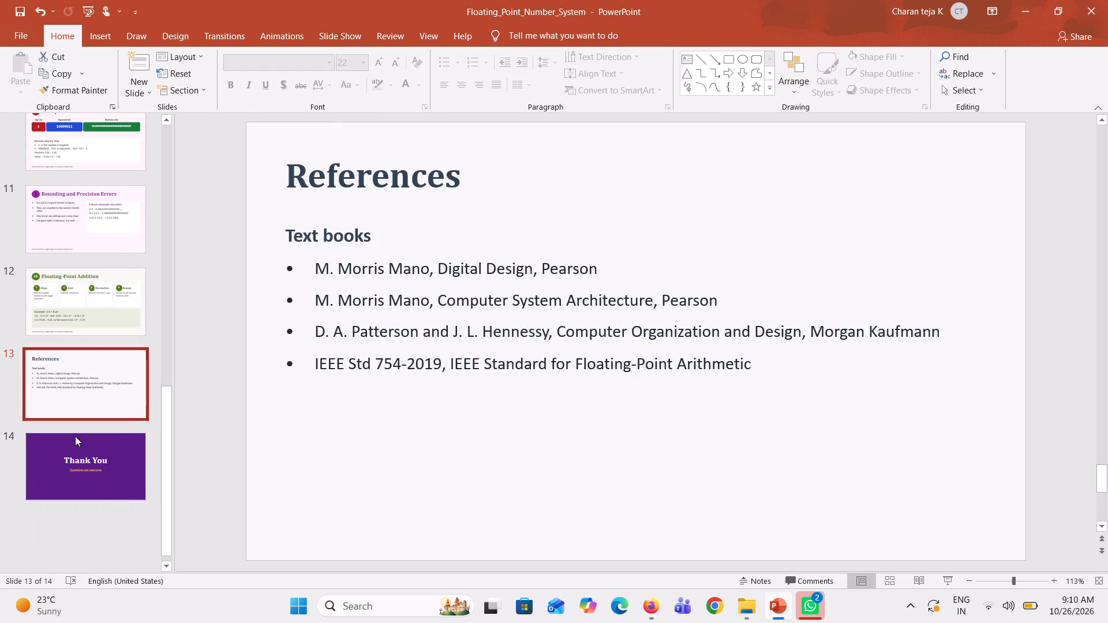
scroll(75, 436, down, 1)
drag(88, 387, 128, 223)
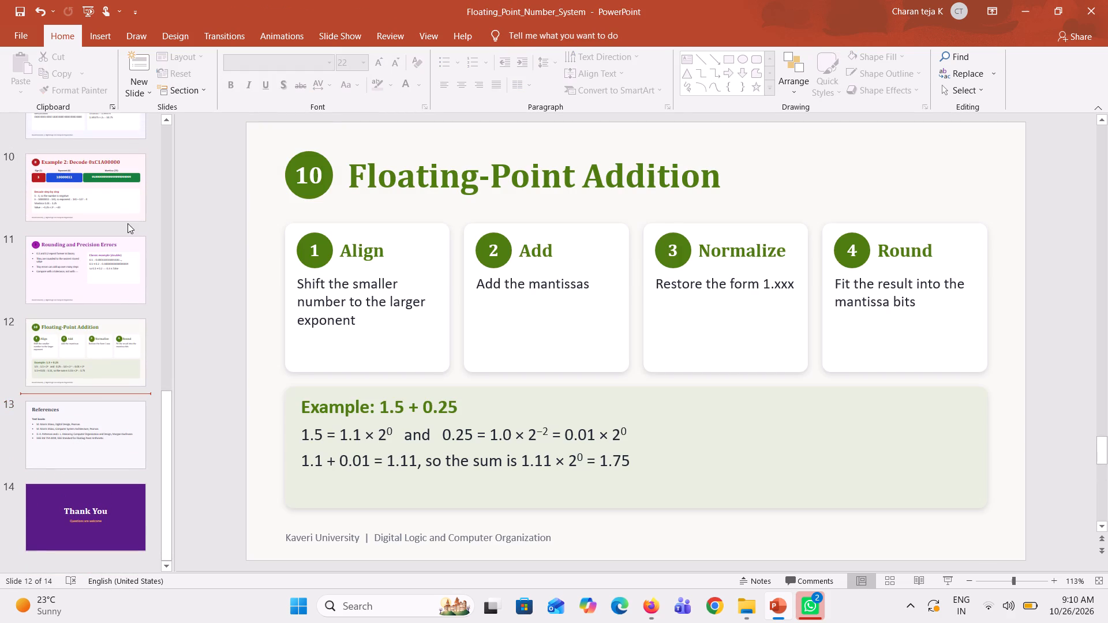
drag(113, 257, 113, 196)
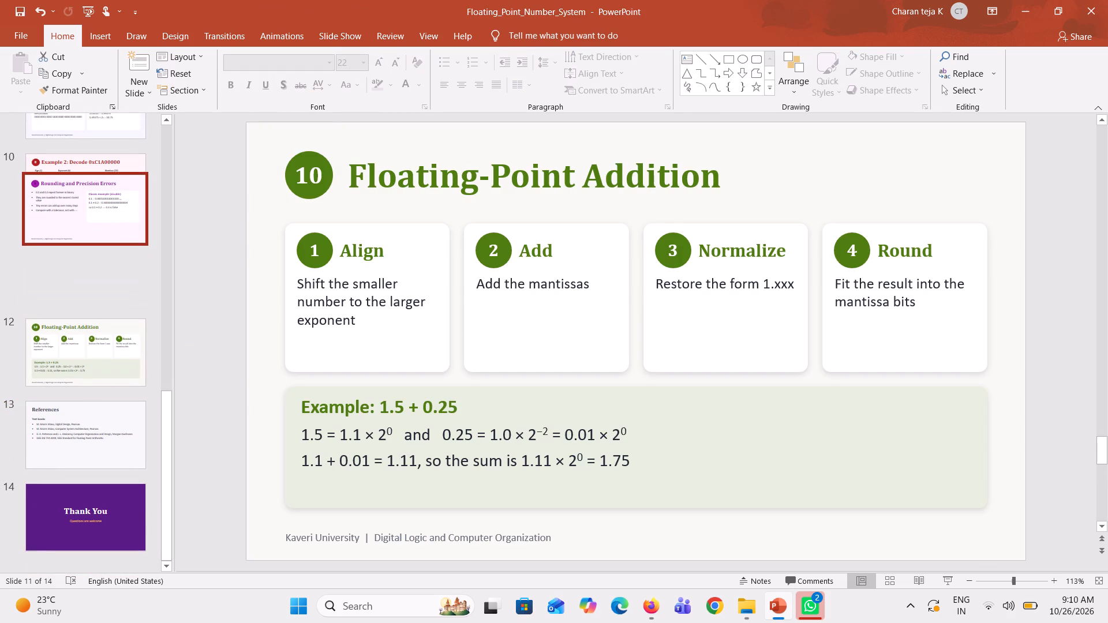
drag(113, 196, 108, 225)
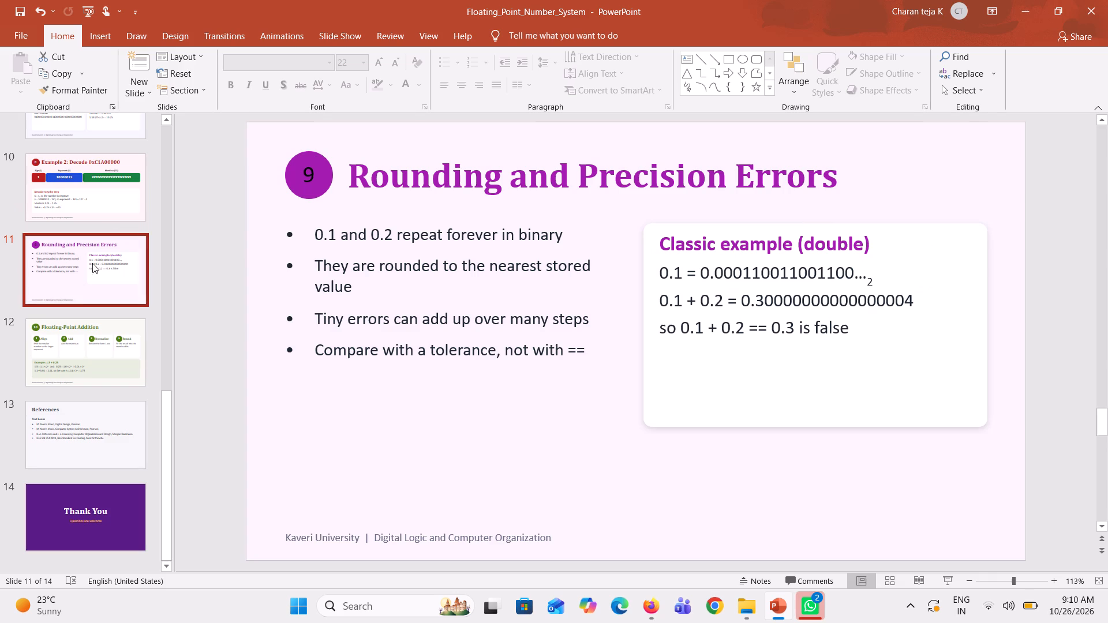
click(92, 164)
scroll(92, 164, up, 1)
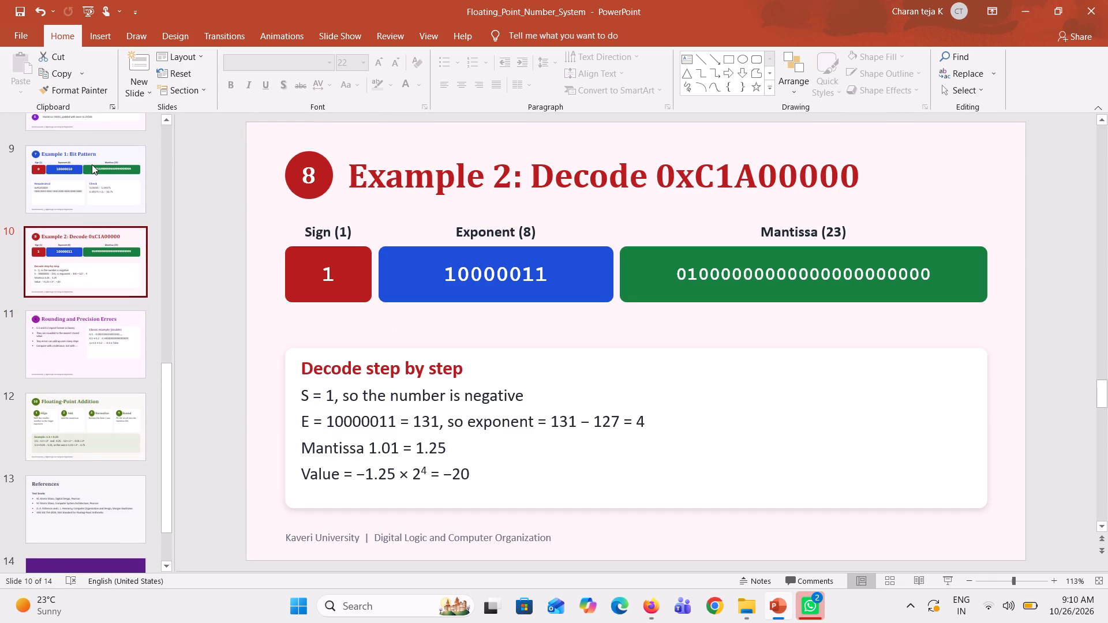
Look over the slides from Example 1: Convert 10.75 back to What is Floating Point? to check their heading numbers and order.
scroll(92, 164, up, 1)
click(92, 164)
scroll(92, 164, up, 1)
right_click(92, 164)
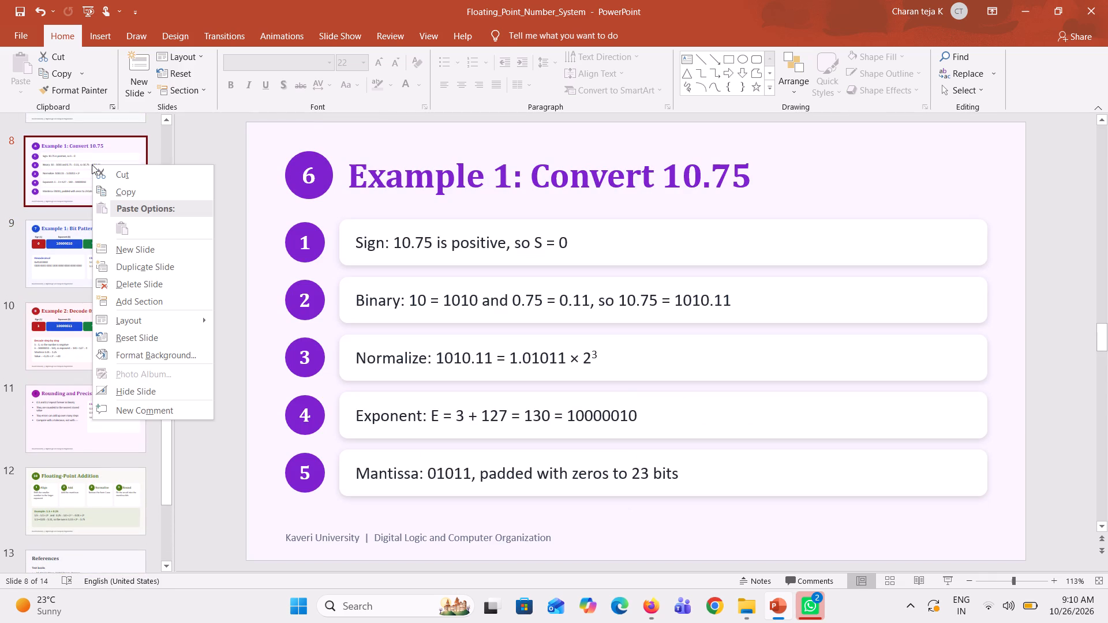
scroll(92, 164, up, 1)
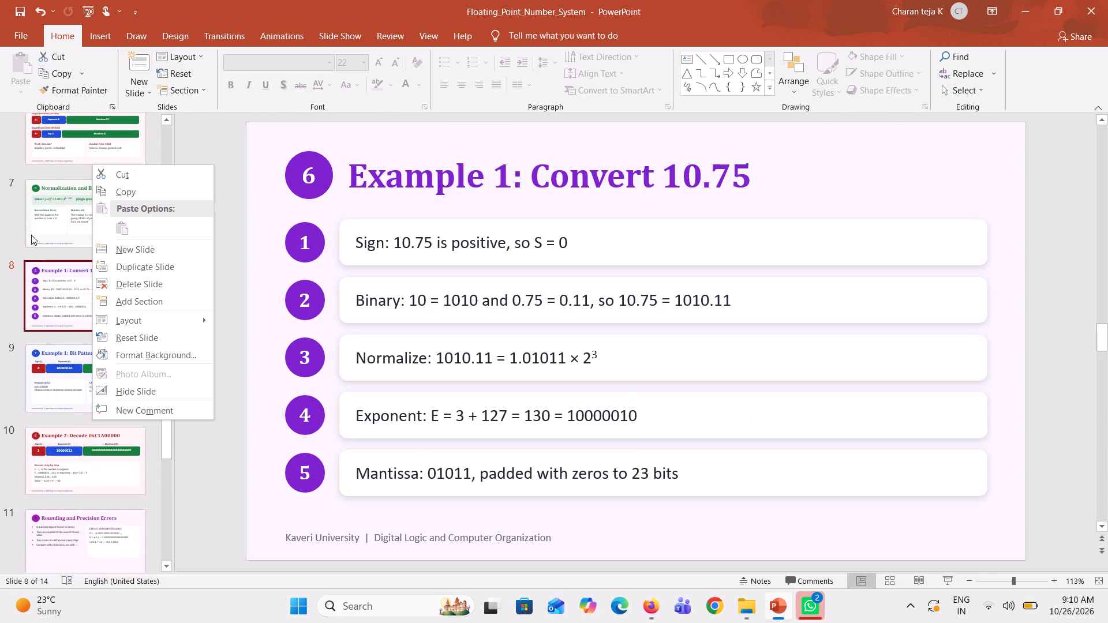
click(31, 227)
scroll(31, 227, up, 1)
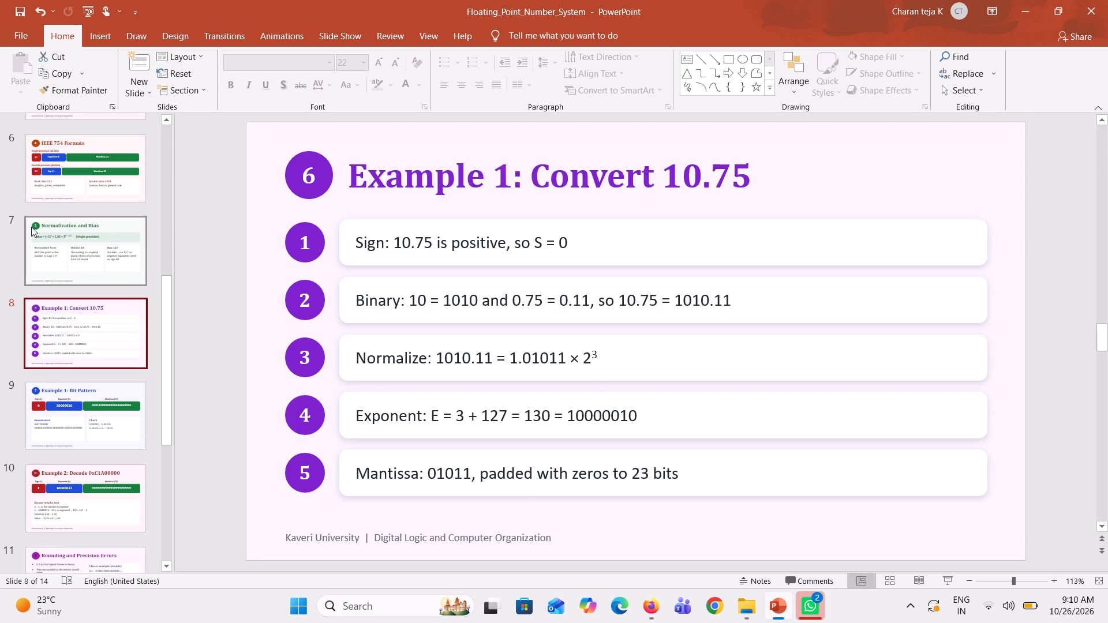
click(31, 227)
click(73, 174)
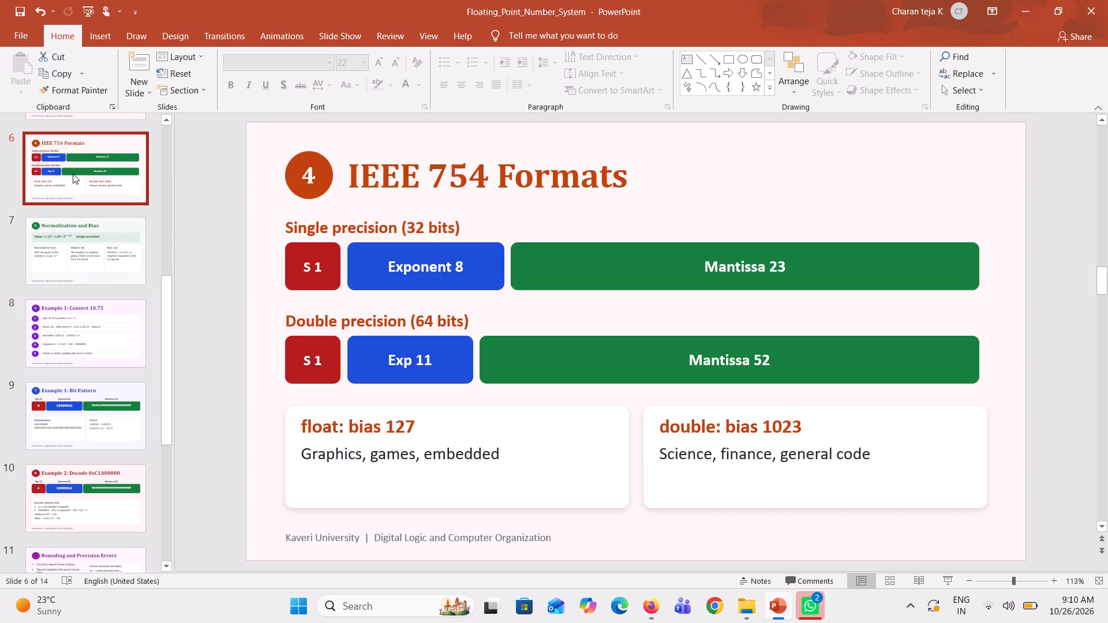
scroll(73, 174, up, 1)
click(70, 362)
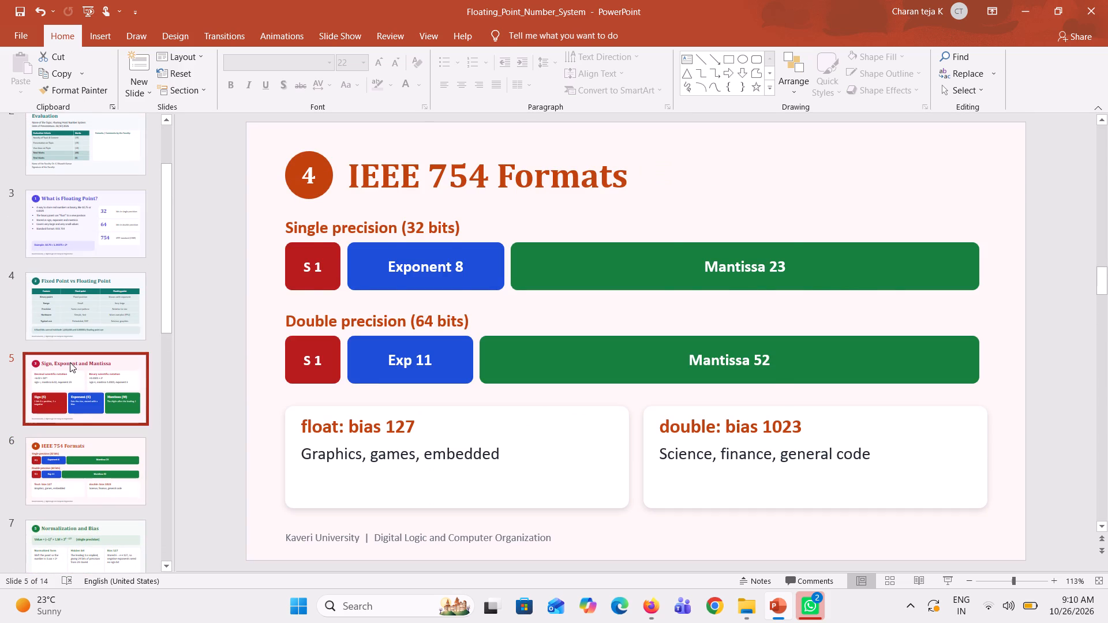
drag(72, 326, 87, 245)
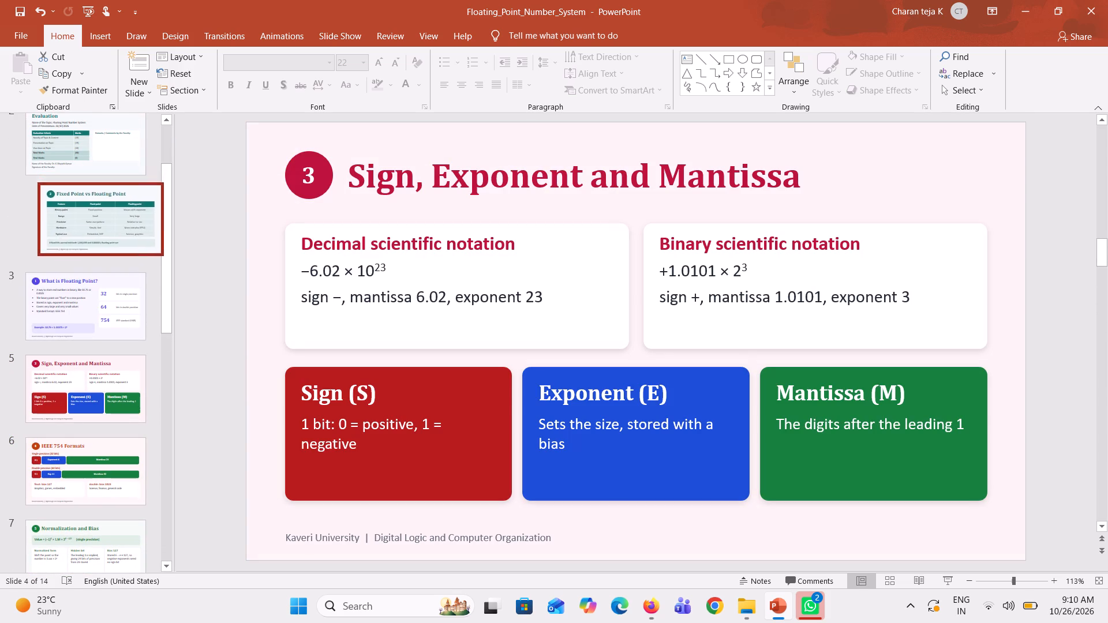
drag(87, 245, 81, 333)
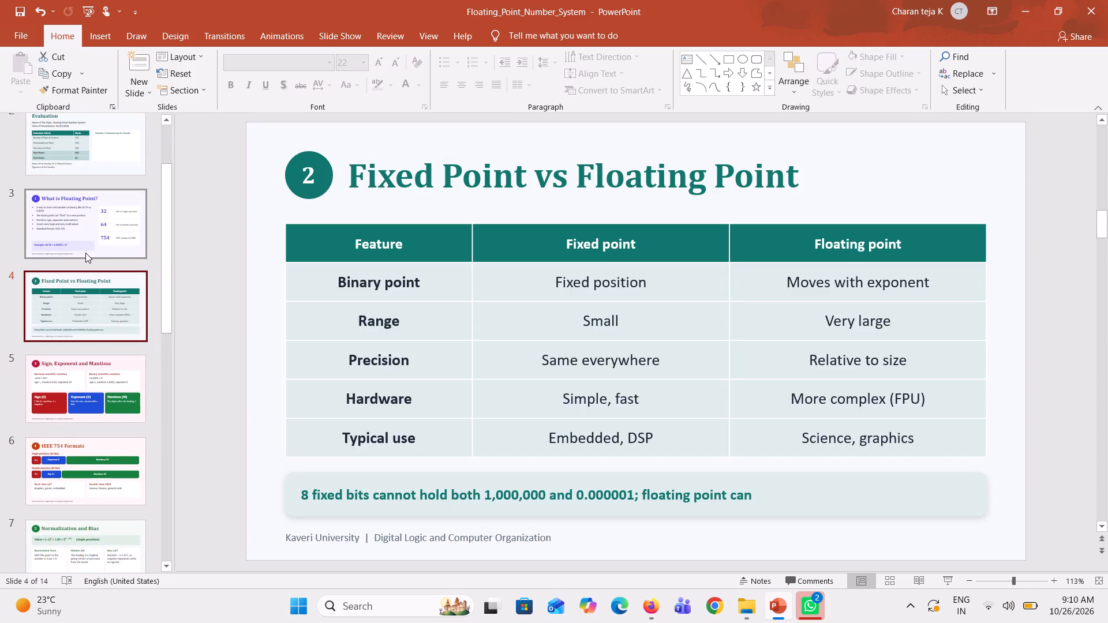
click(85, 252)
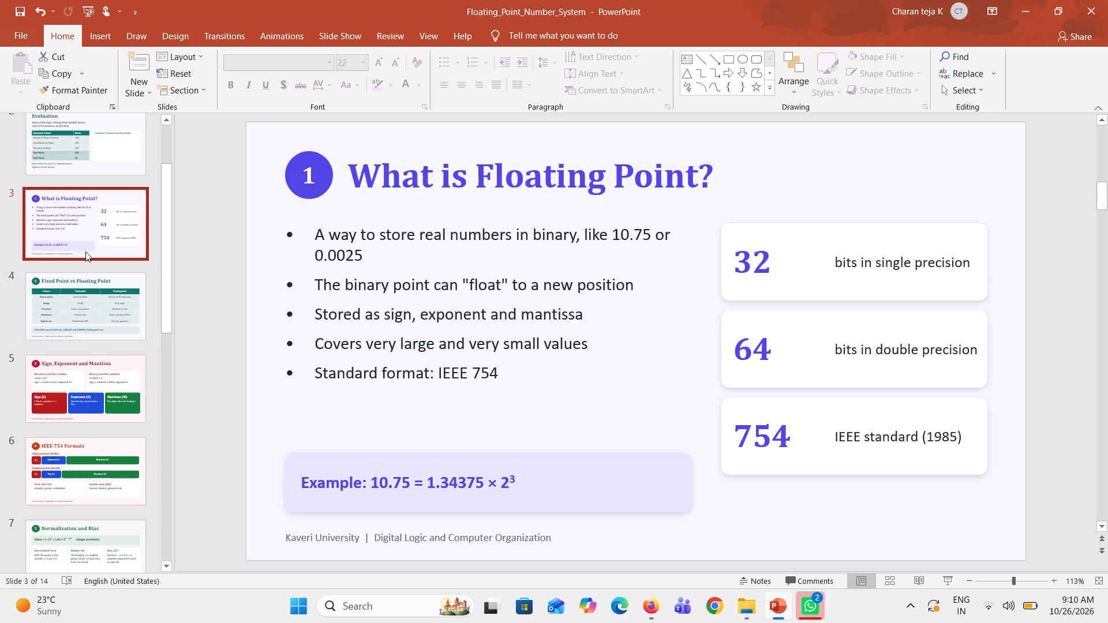
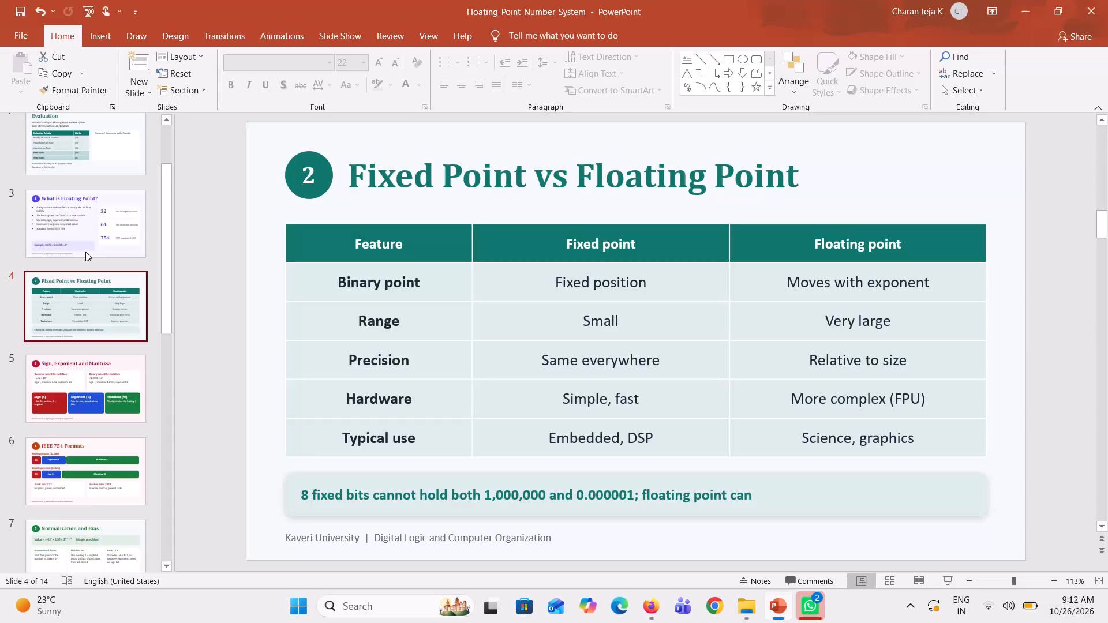
Recheck the heading numbers and content of the slides from What is Floating Point? to Floating-Point Addition, going back to Example 1: Convert 10.75.
key(Up)
key(Down)
key(Down)
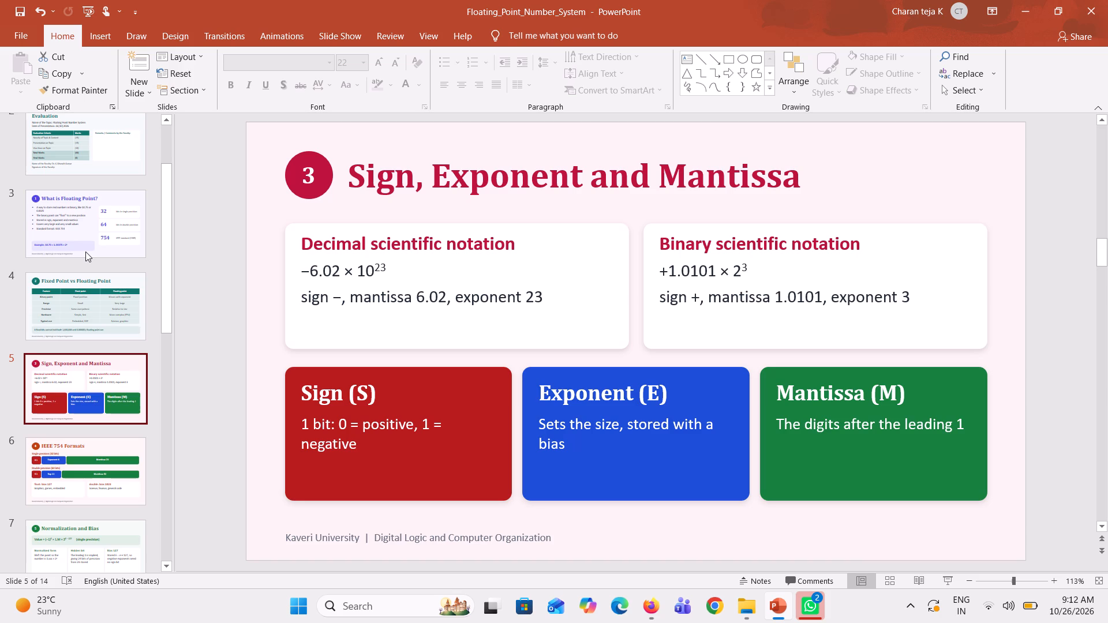
key(Down)
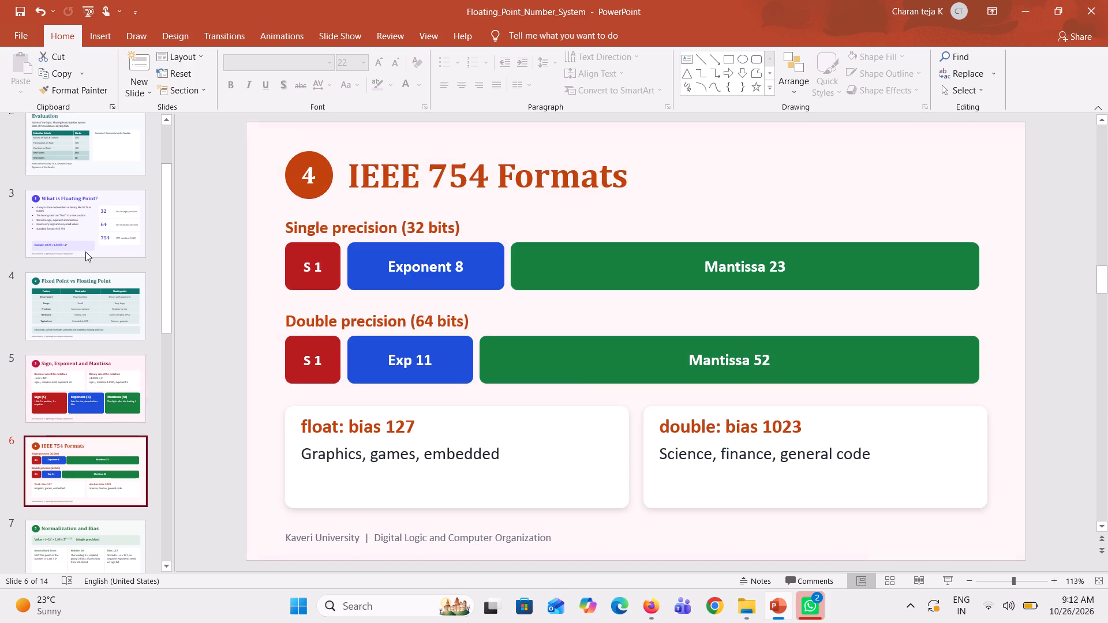
key(Down)
key(Down)
key(Down)
key(Down)
key(Up)
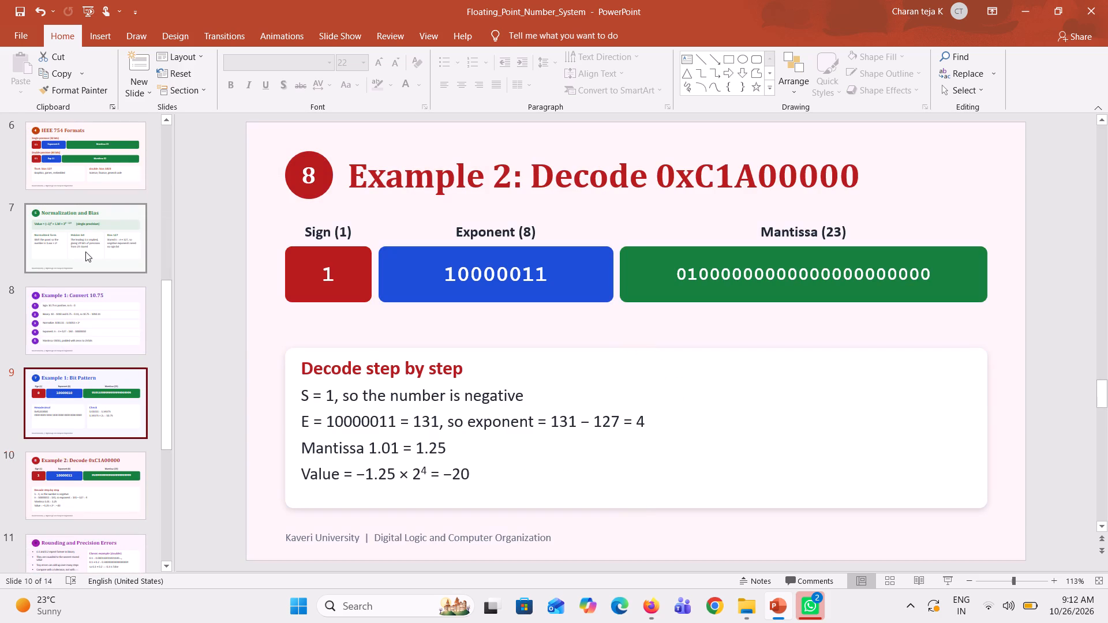
key(Down)
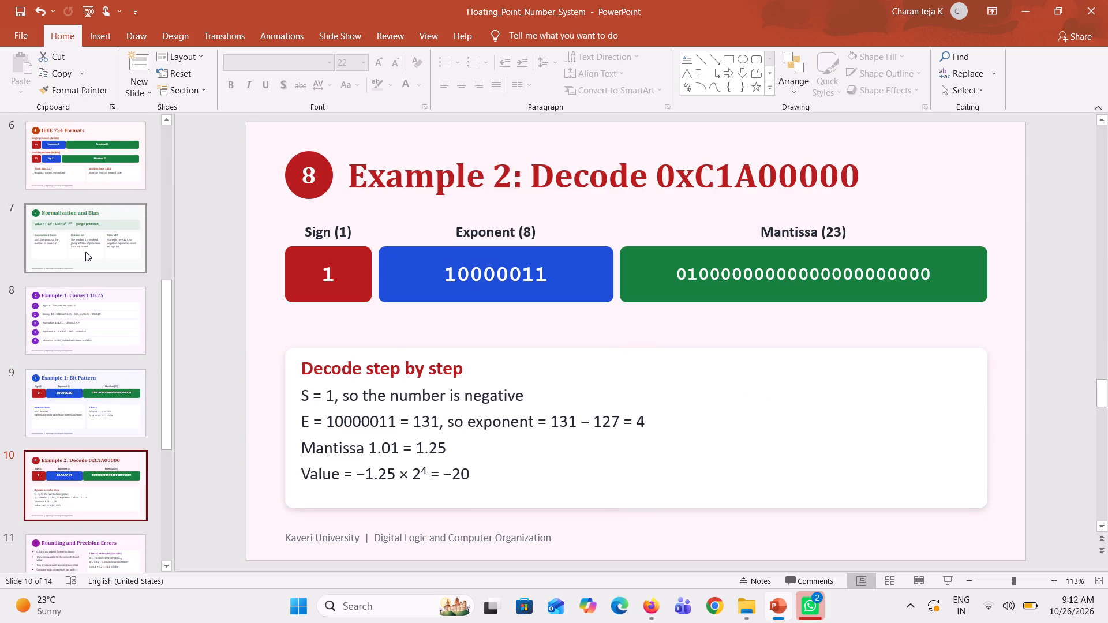
key(Down)
key(Down)
key(Up)
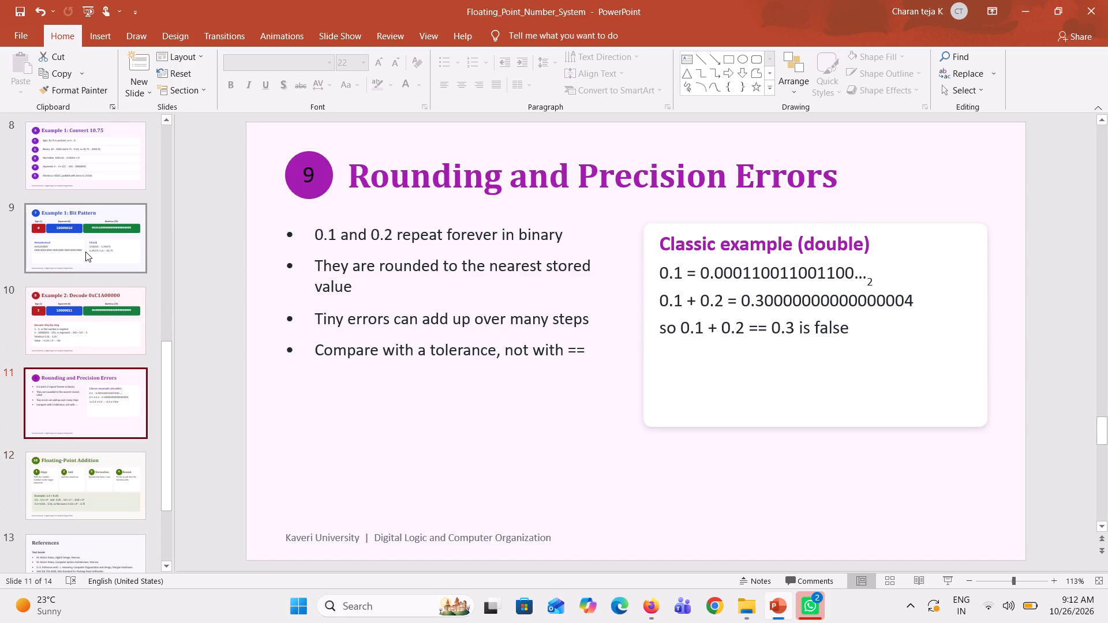
key(Up)
key(Up)
key(Up)
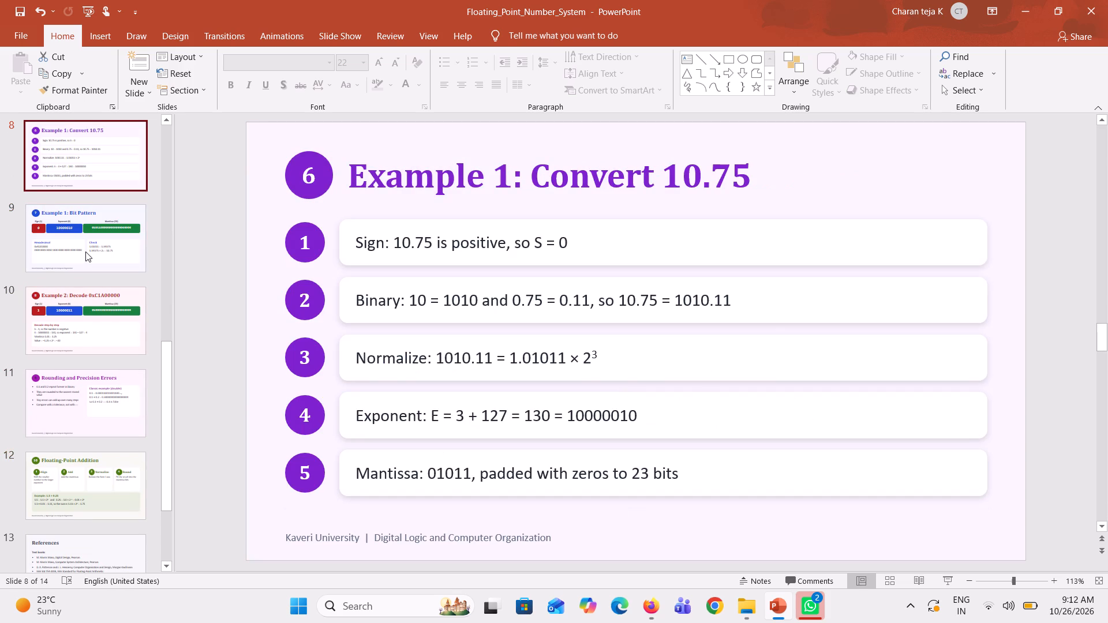
key(Up)
key(Down)
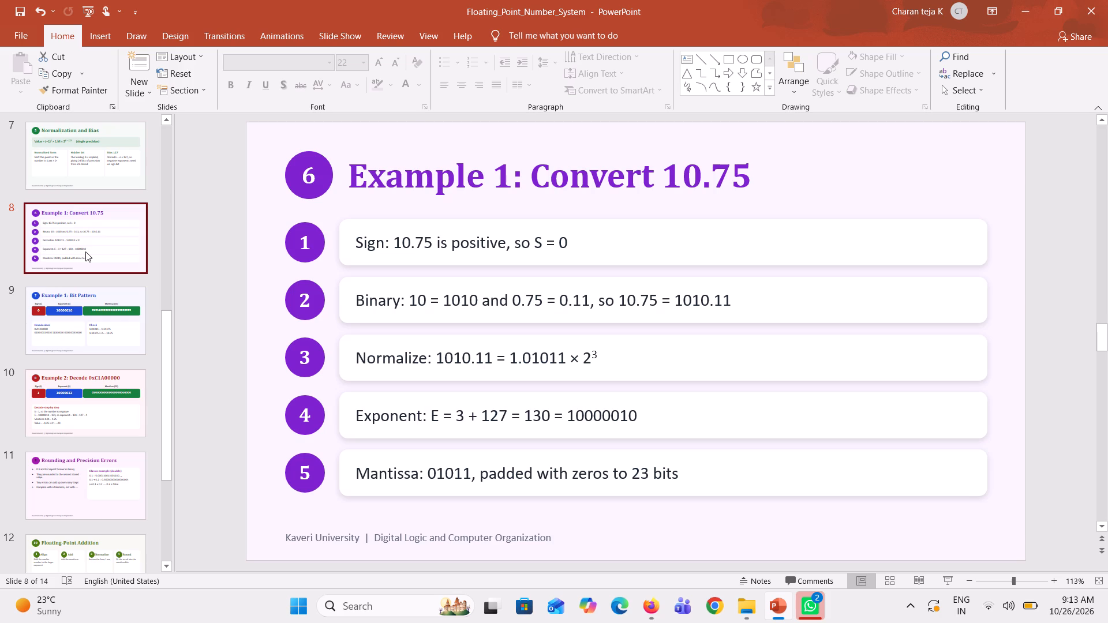
Start the slide show from the first slide.
click(87, 4)
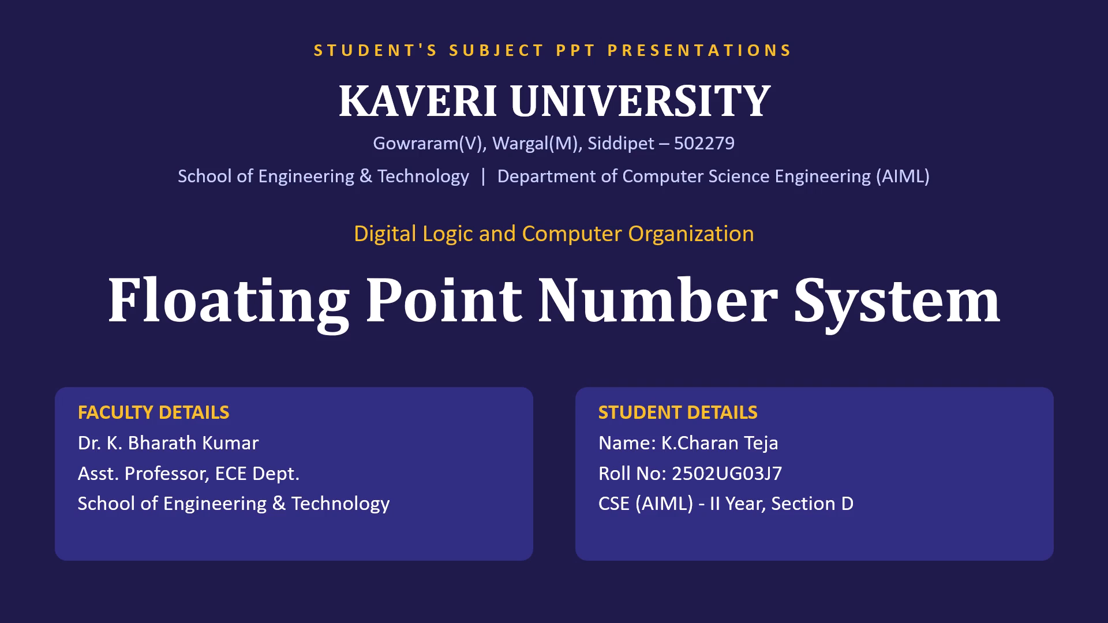
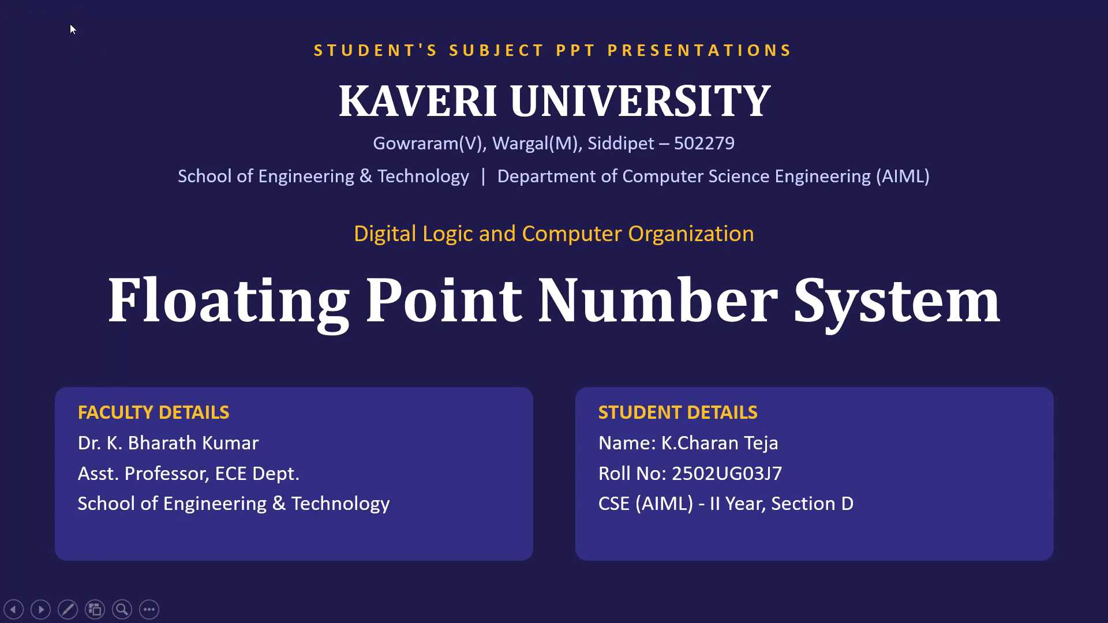
Exit the slide show and delete the "STUDENT'S SUBJECT PPT PRESENTATIONS" line above KAVERI UNIVERSITY on the title slide.
click(313, 46)
key(Escape)
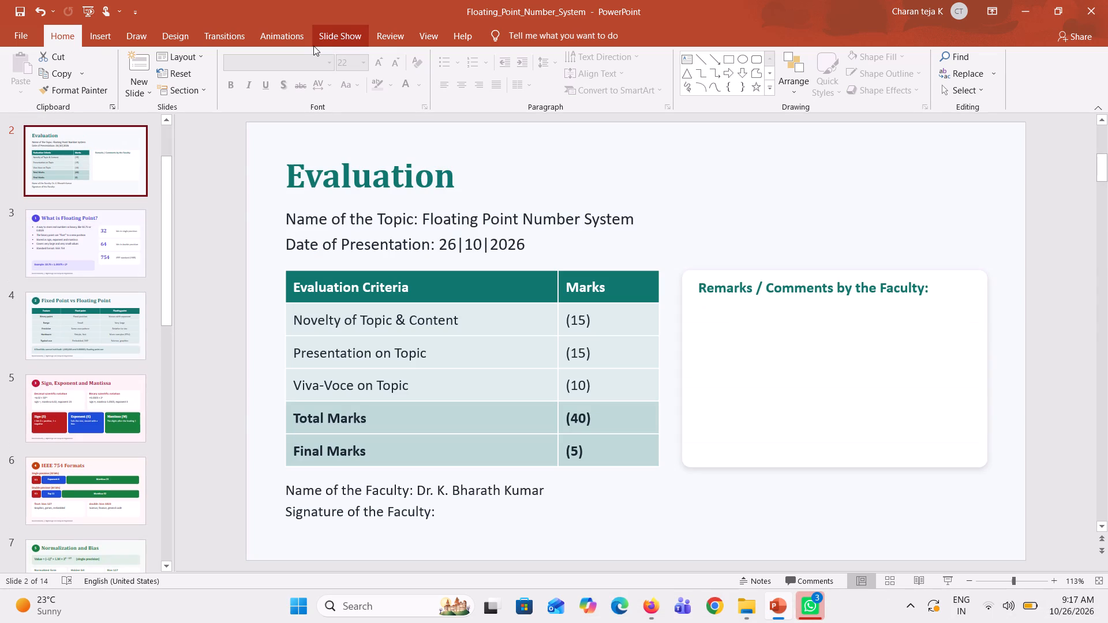
key(Left)
scroll(103, 153, up, 1)
click(103, 153)
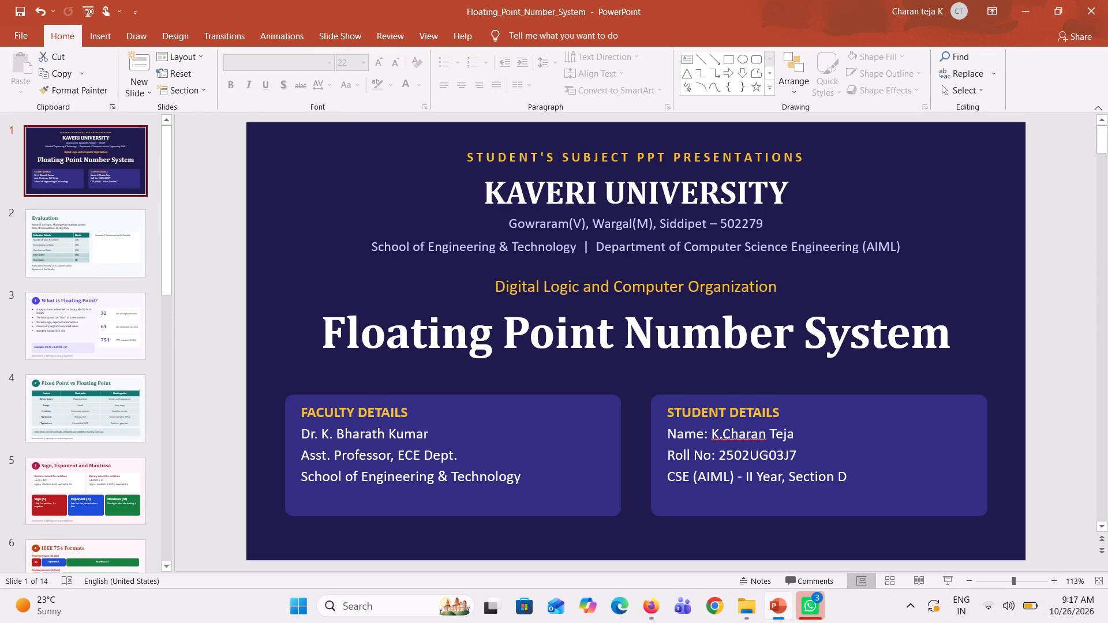
click(468, 153)
drag(468, 153, 735, 138)
key(BackSpace)
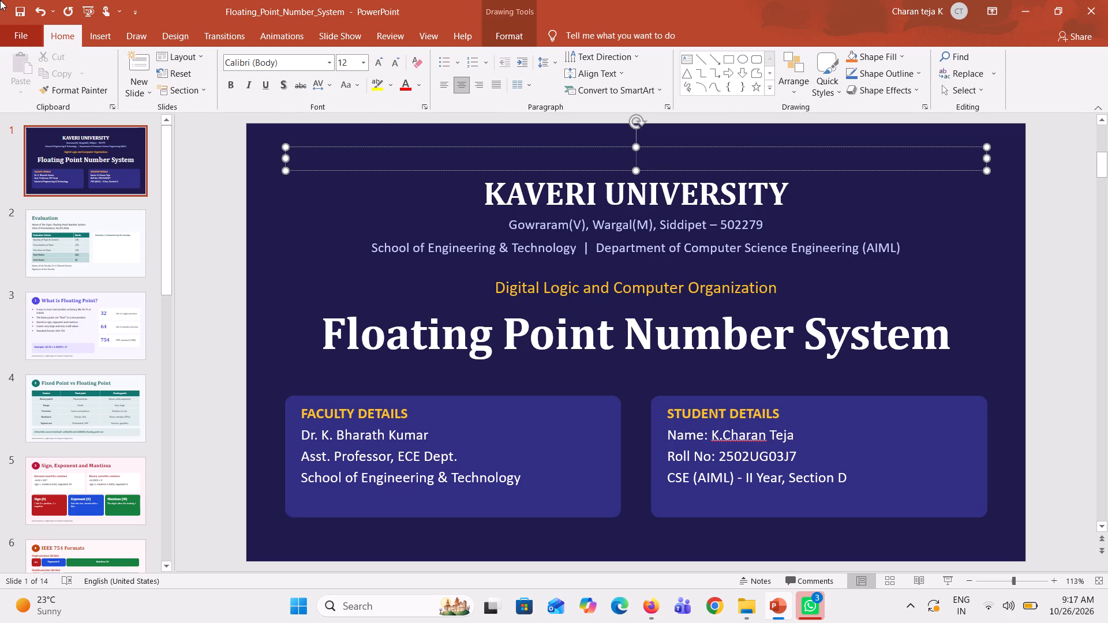
click(12, 10)
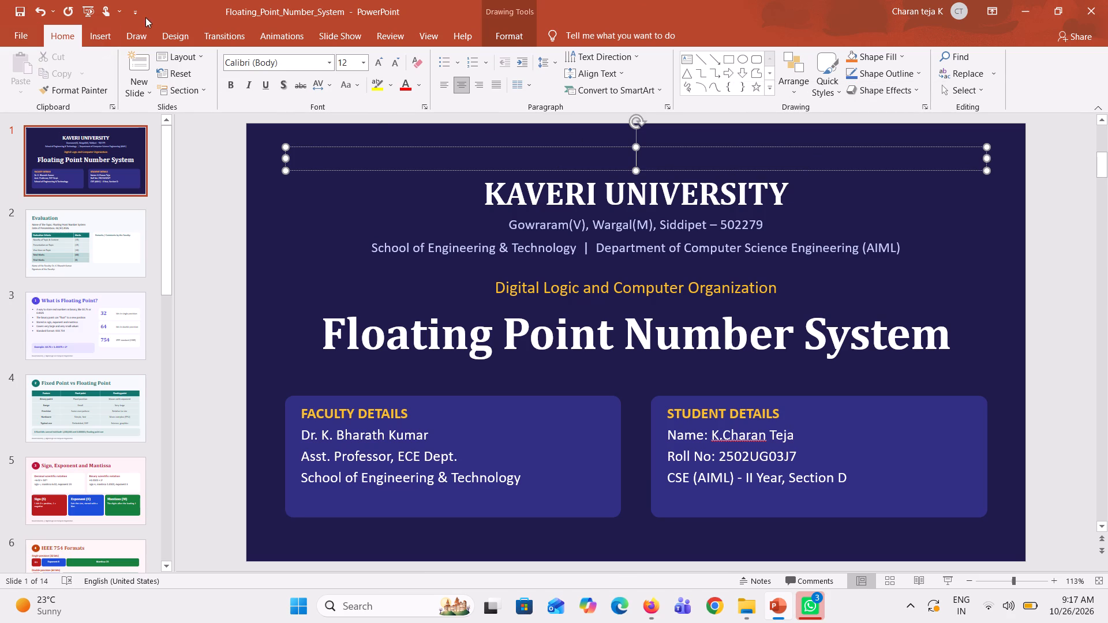
Start the slide show from the first slide again.
click(90, 11)
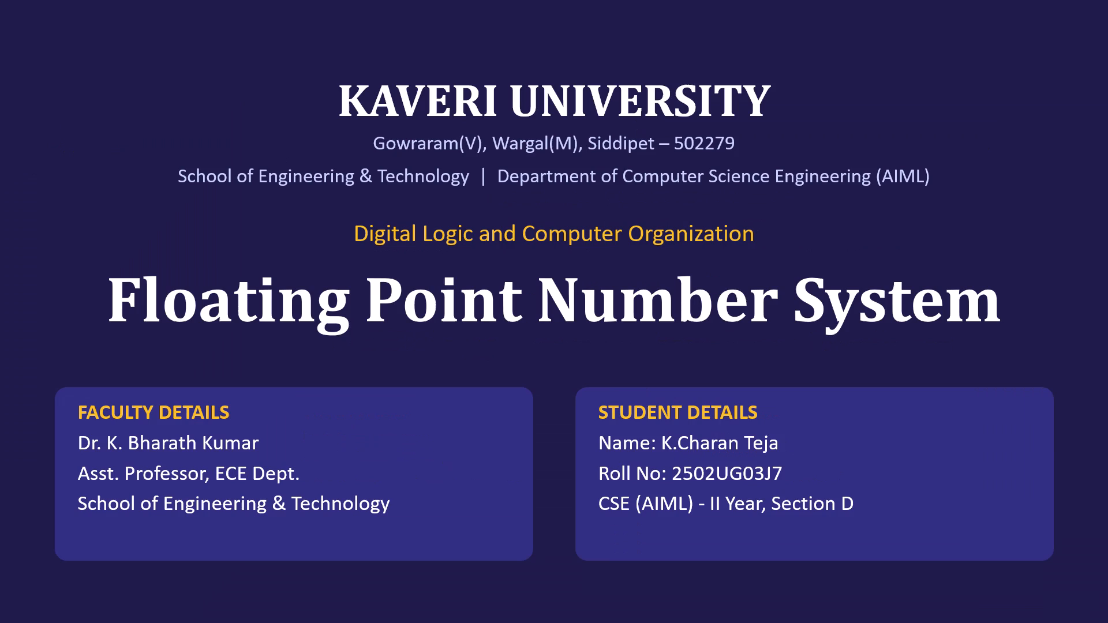
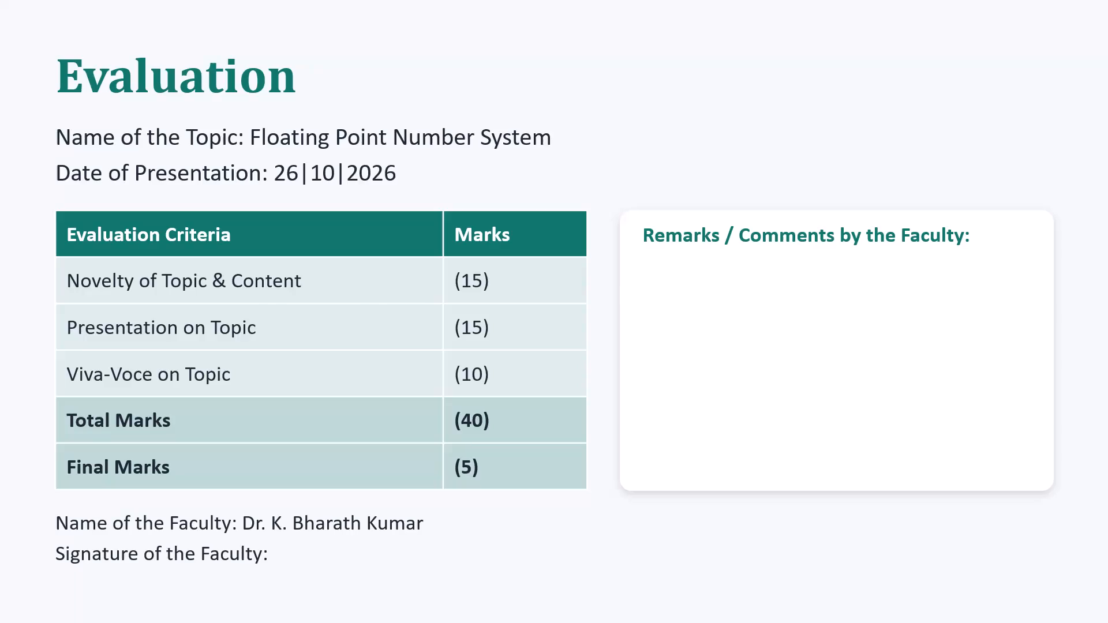
Review the opening slides from the title slide up to Sign, Exponent and Mantissa, going back over them to the title slide.
key(Left)
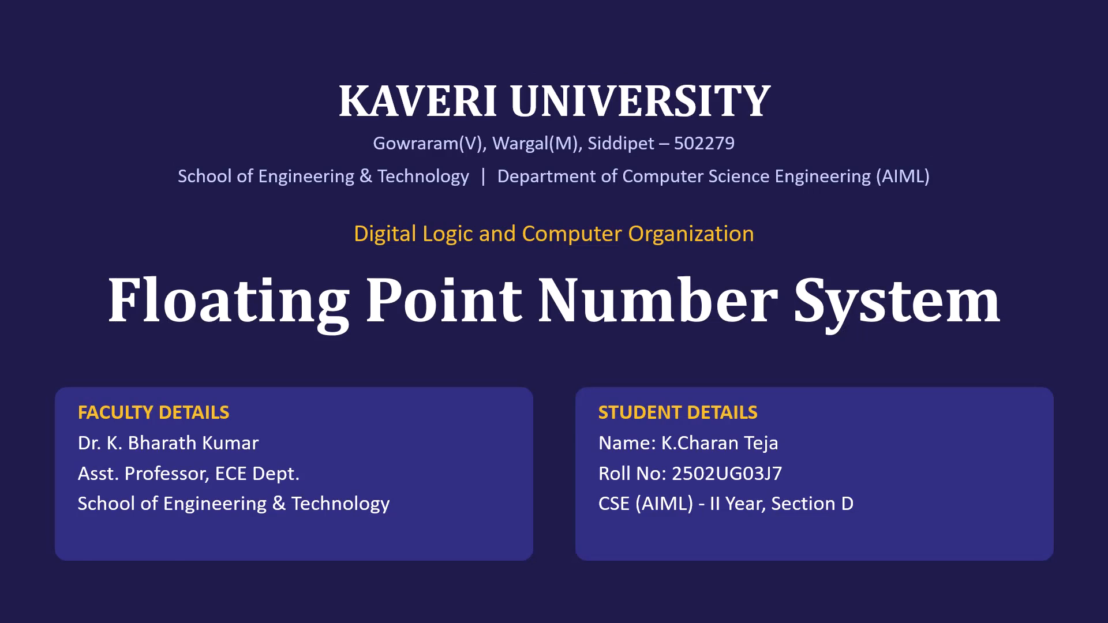
key(Right)
key(Right)
key(Right)
key(Right)
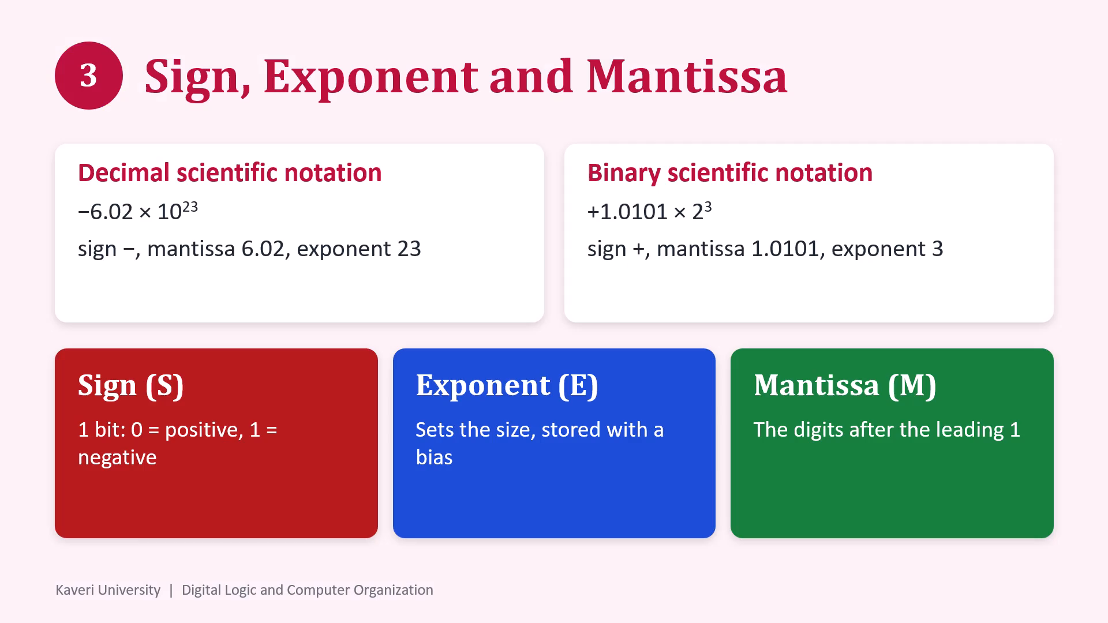
key(Left)
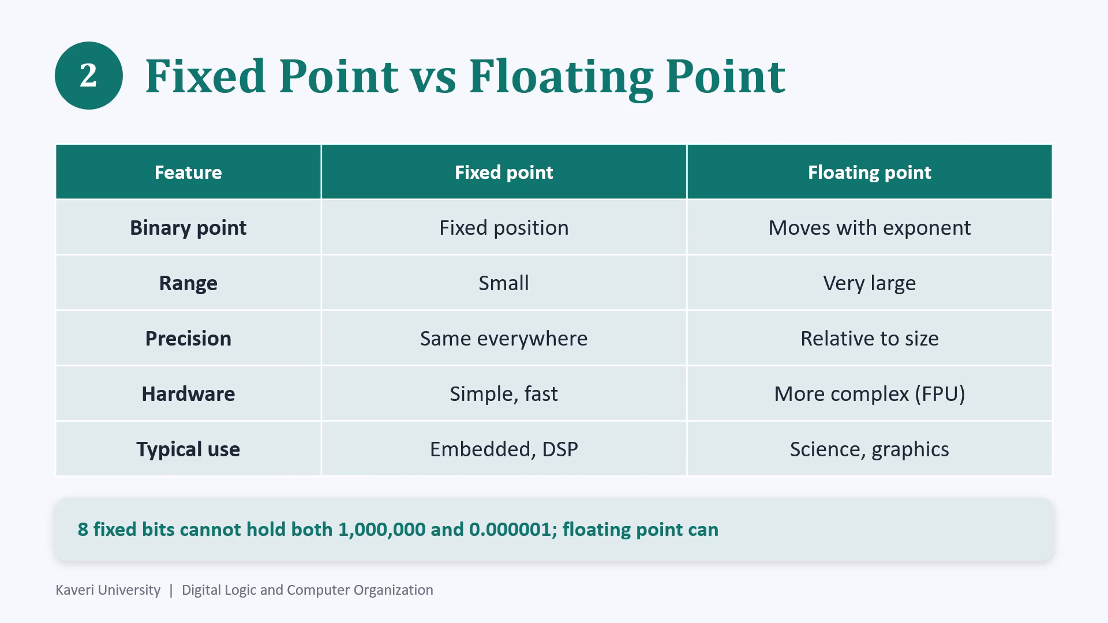
key(slash)
key(Left)
key(Left)
key(Left)
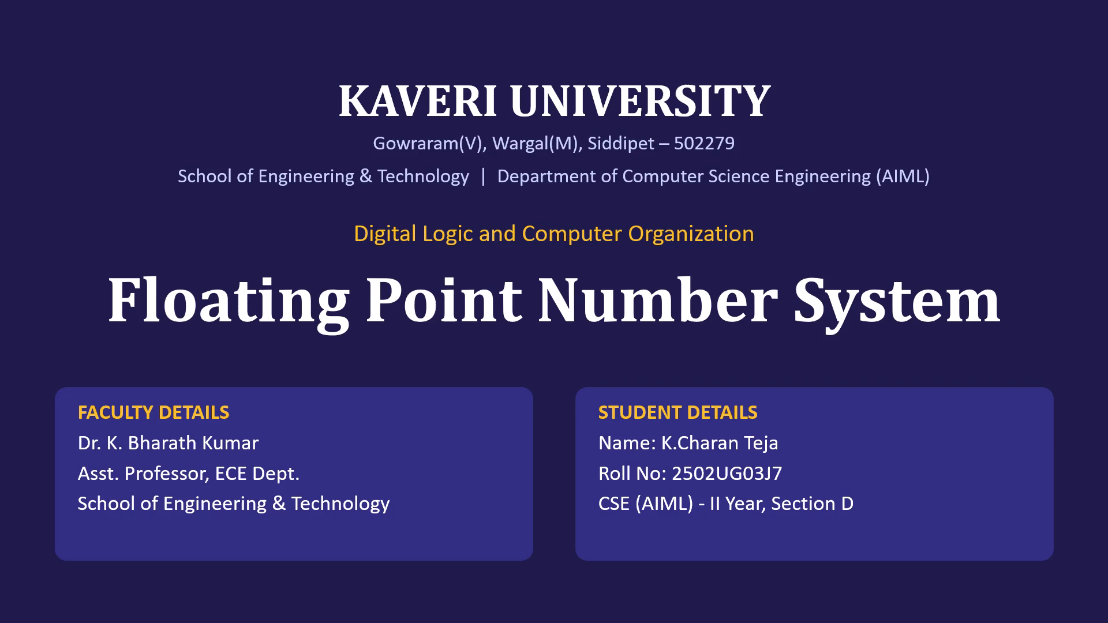
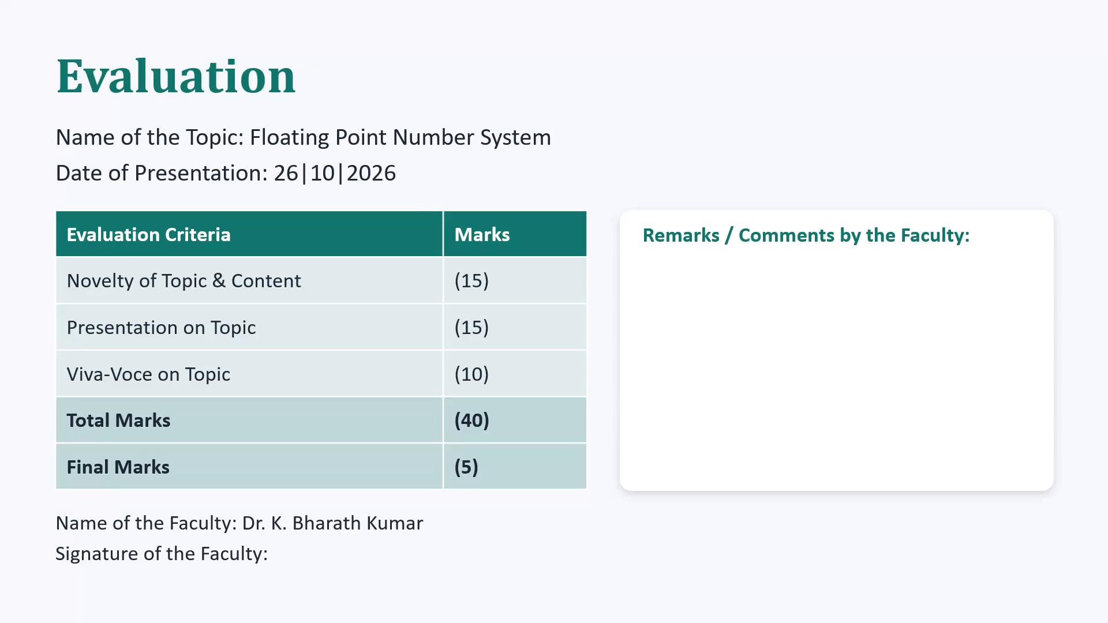
Review the slides from Evaluation through Sign, Exponent and Mantissa, going back to the What is Floating Point? slide.
key(Right)
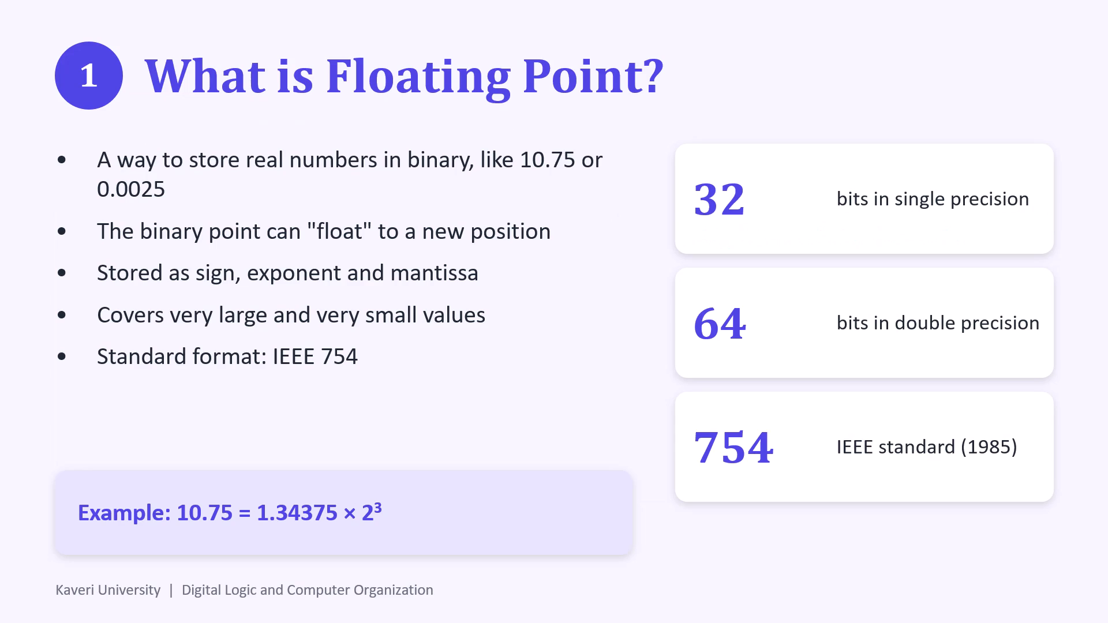
key(Right)
key(Right)
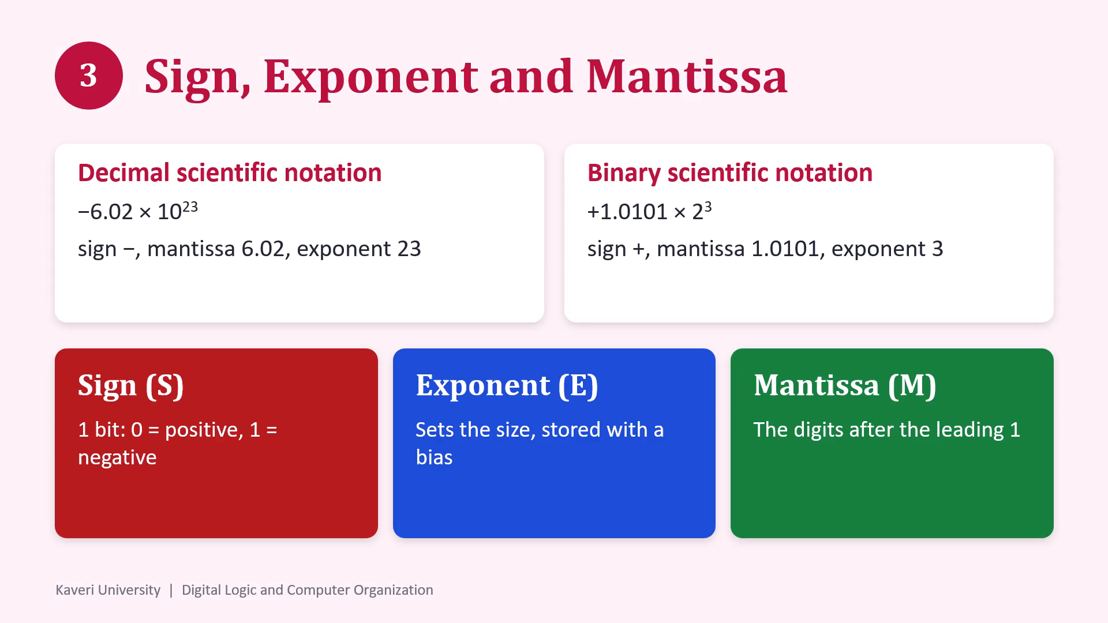
key(Left)
key(Left)
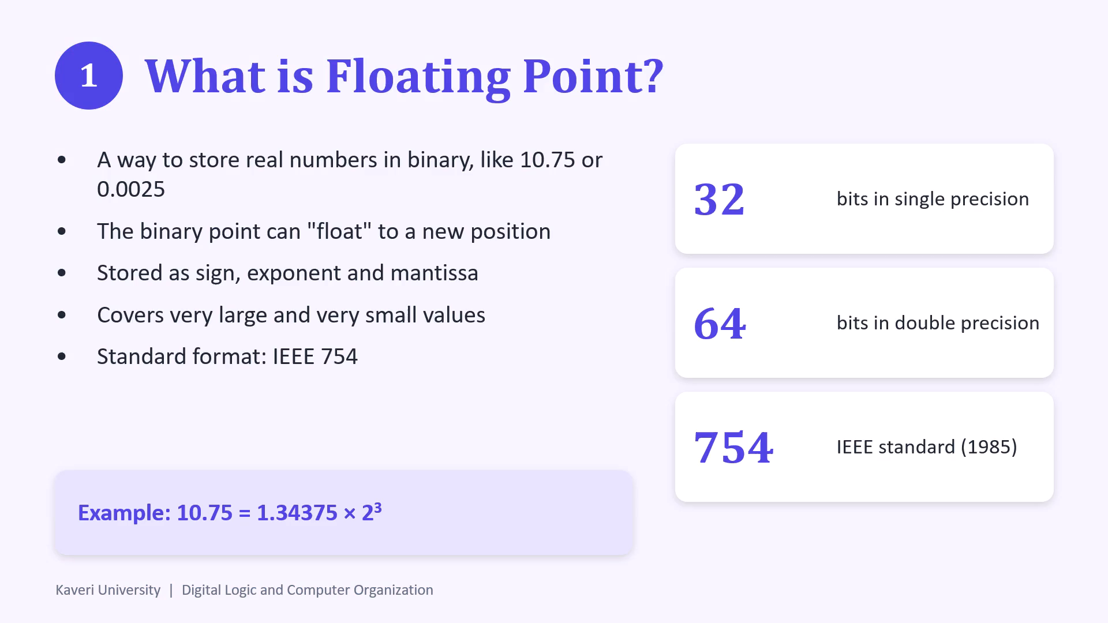
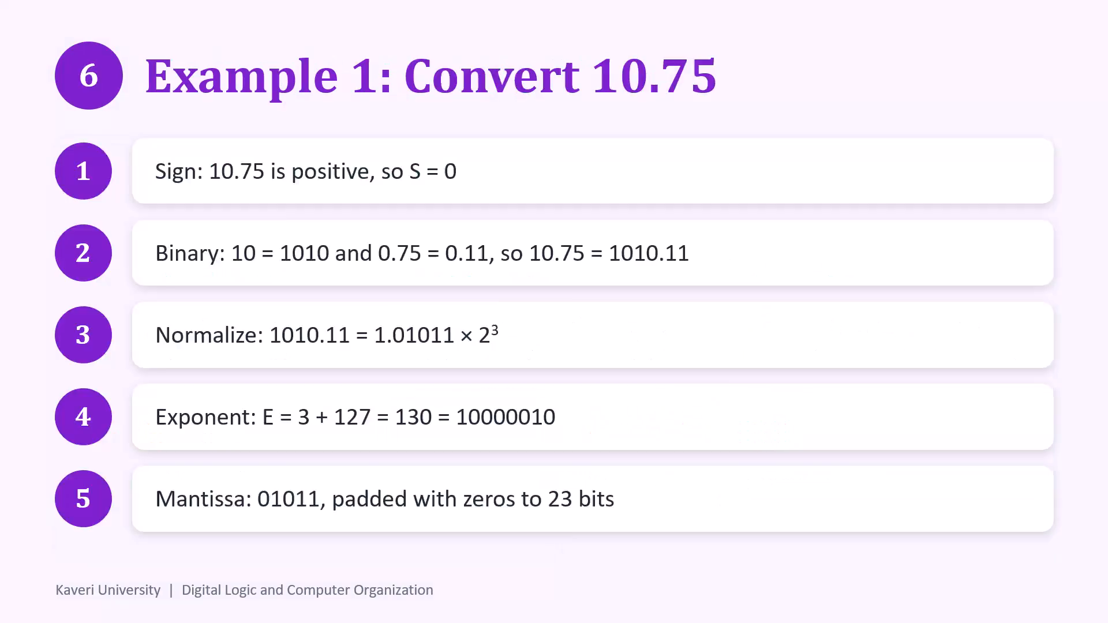
Review the remaining slides from Example 1: Convert 10.75 through to the closing Thank You slide.
key(Right)
key(Right)
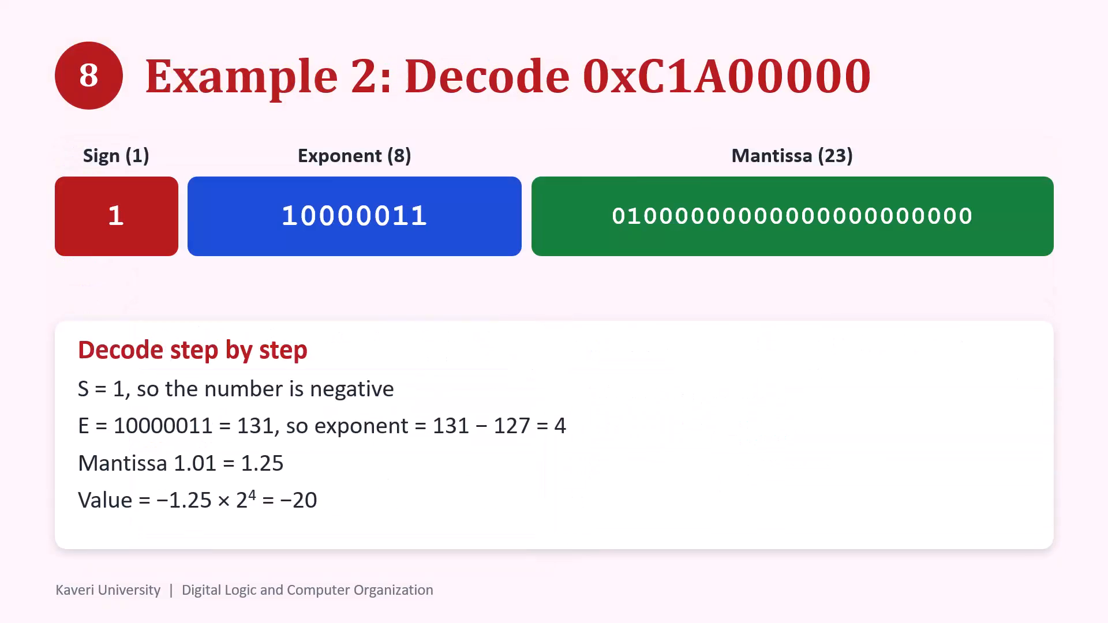
key(Right)
key(Right)
key(Right)
key(Right)
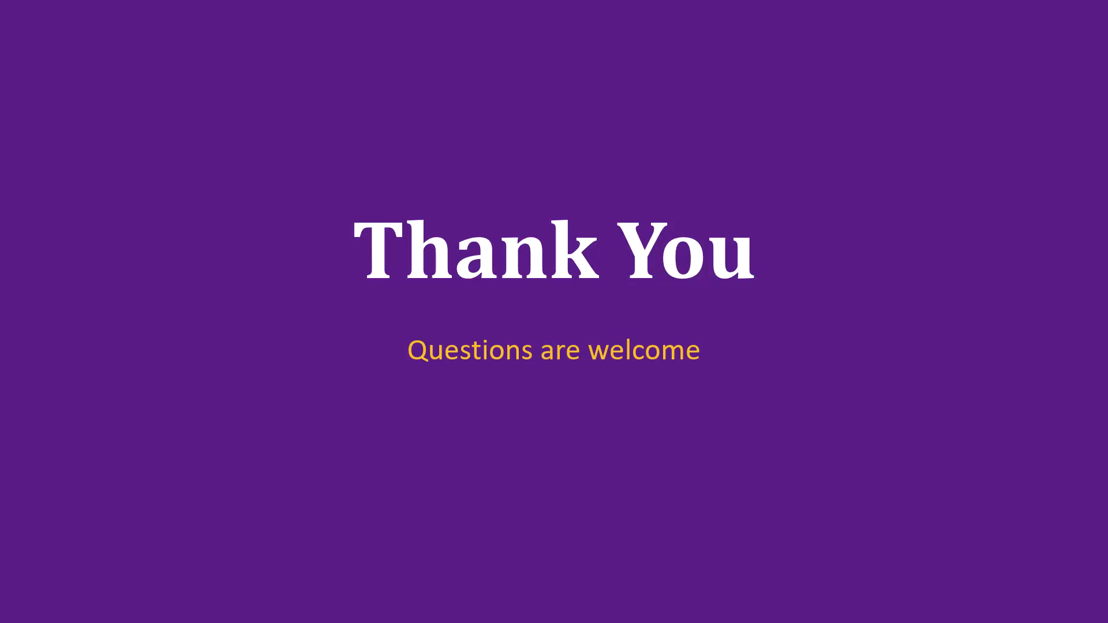
Review the slides in reverse order from References to the one before Evaluation, and return to the Evaluation slide.
key(Left)
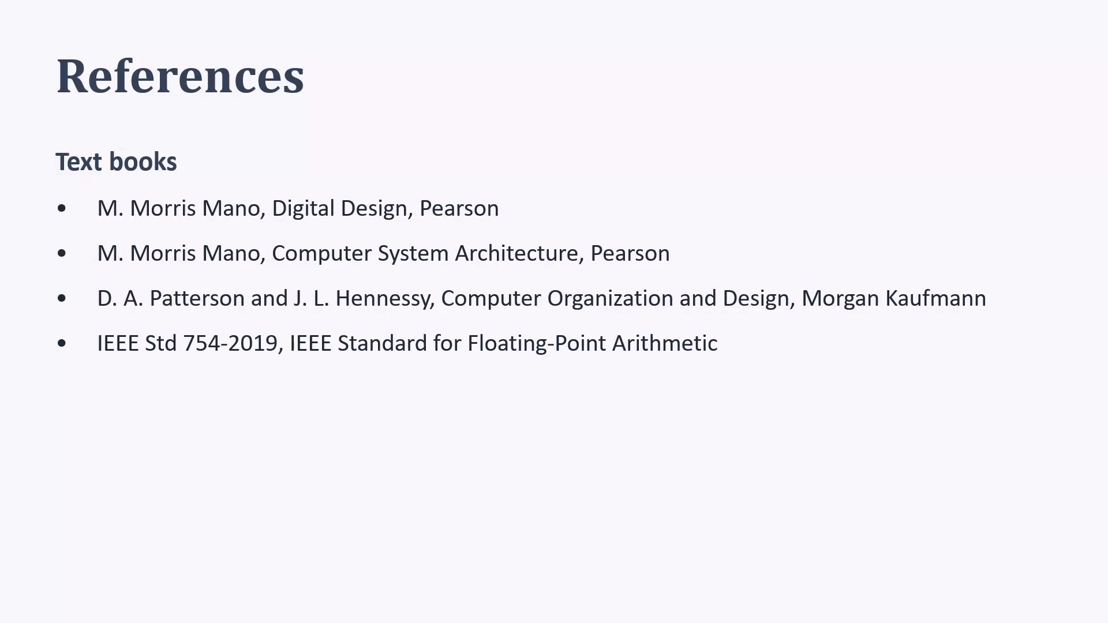
key(Left)
key(Left)
key(Left)
key(Left)
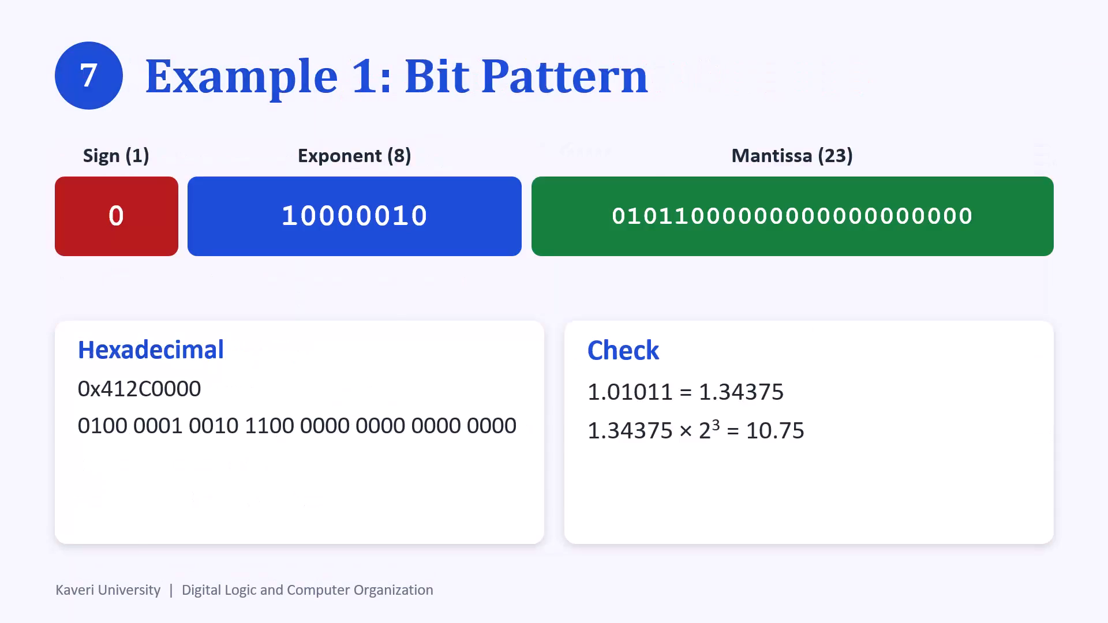
key(Left)
key(Left)
key(Left)
key(Left)
key(Left)
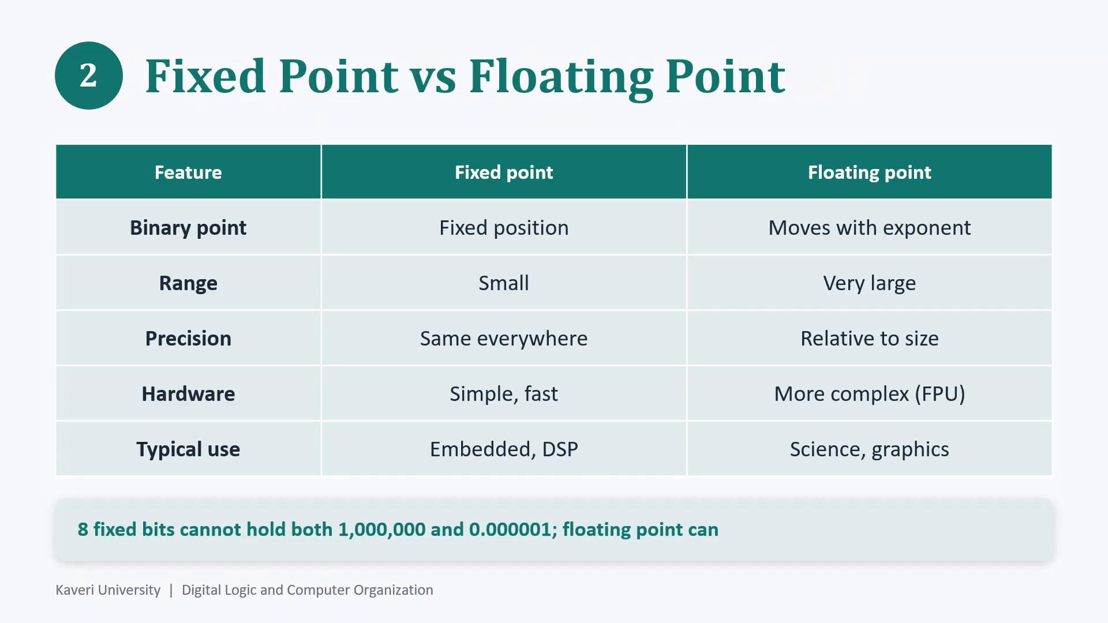
key(Left)
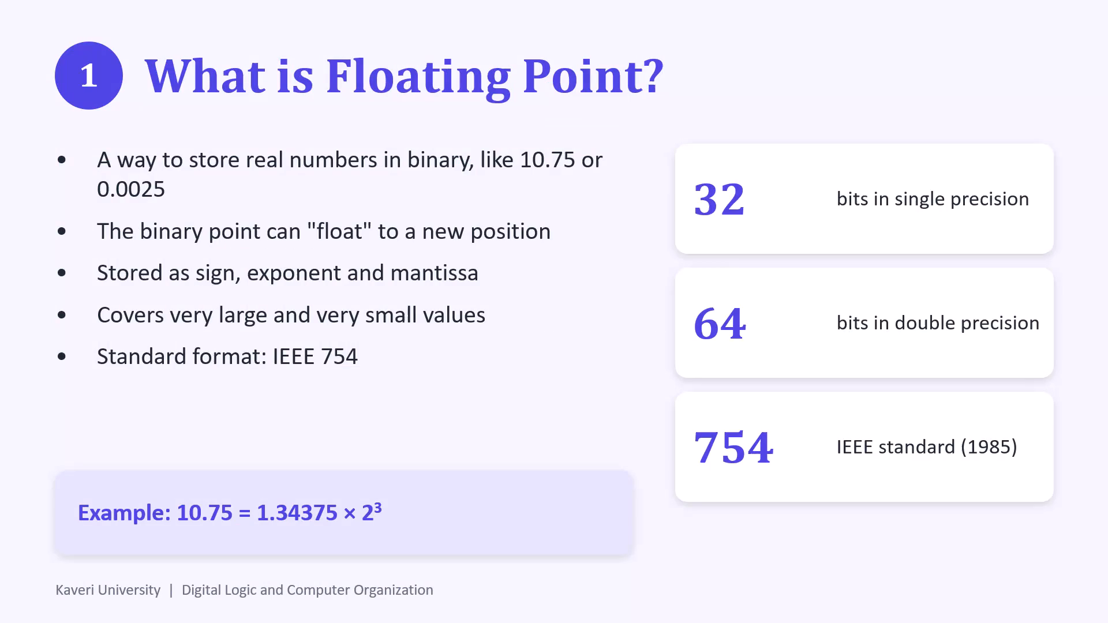
key(Left)
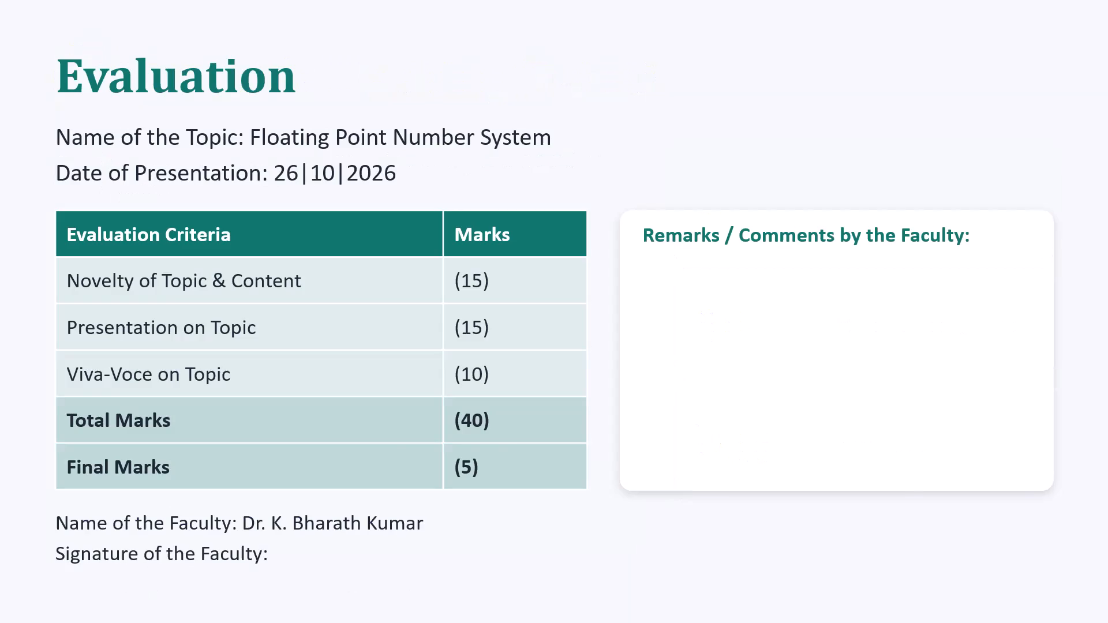
key(Left)
key(Right)
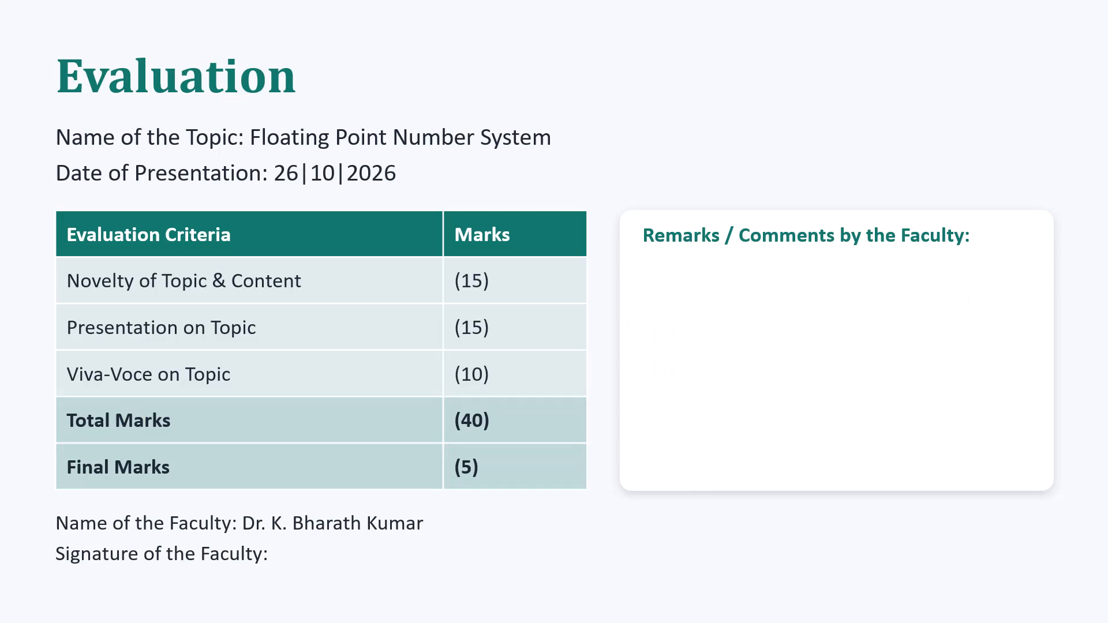
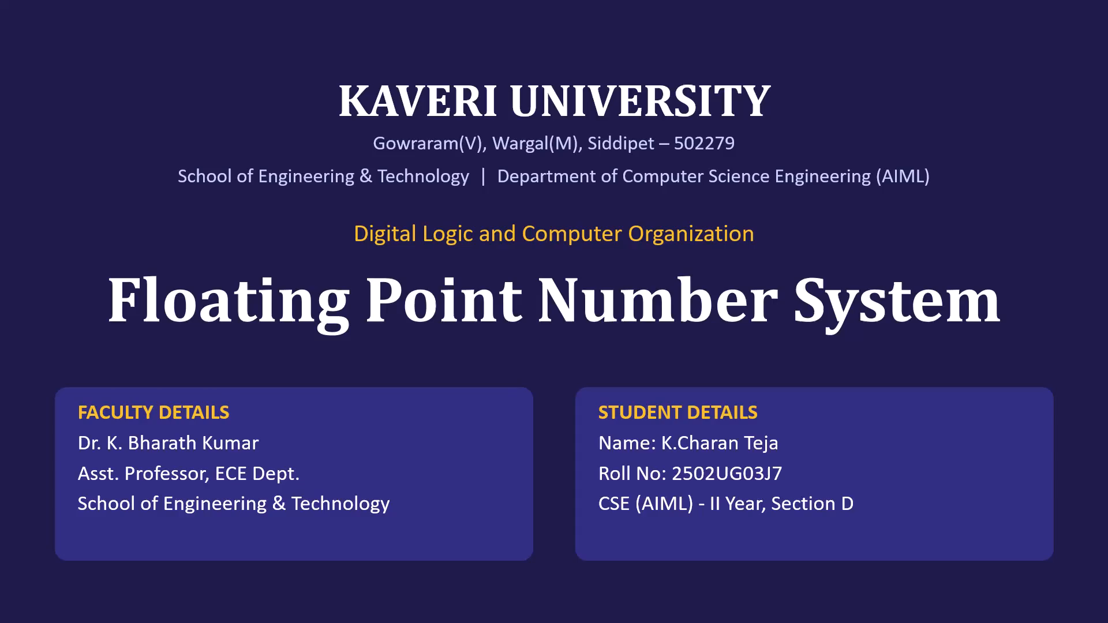
Review the Evaluation and What is Floating Point? slides in the slide show, and return to the title slide.
key(Right)
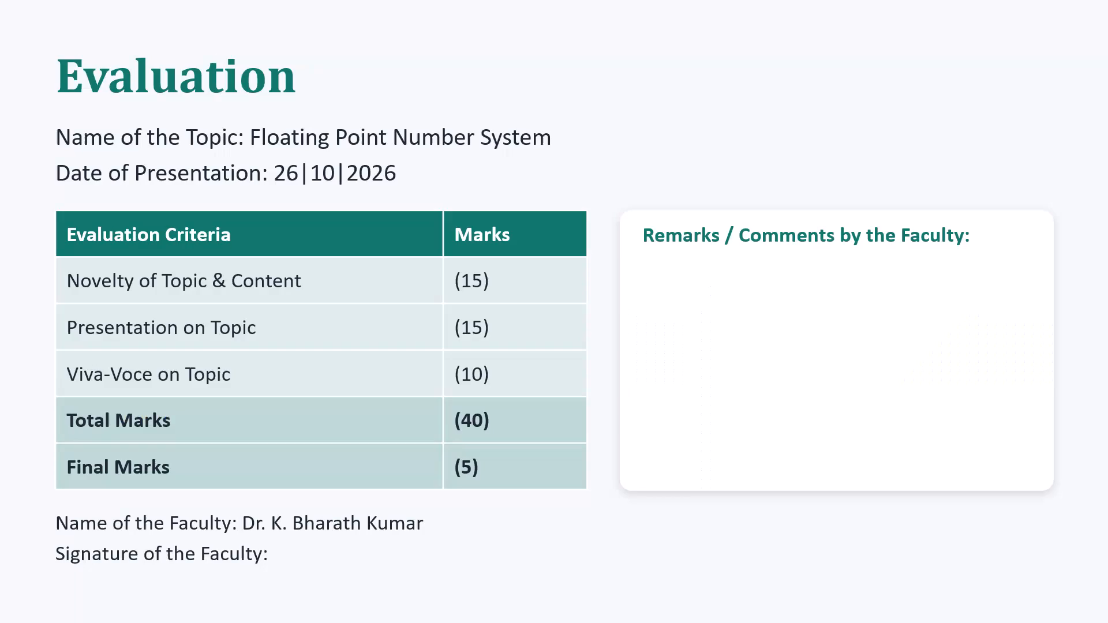
key(Right)
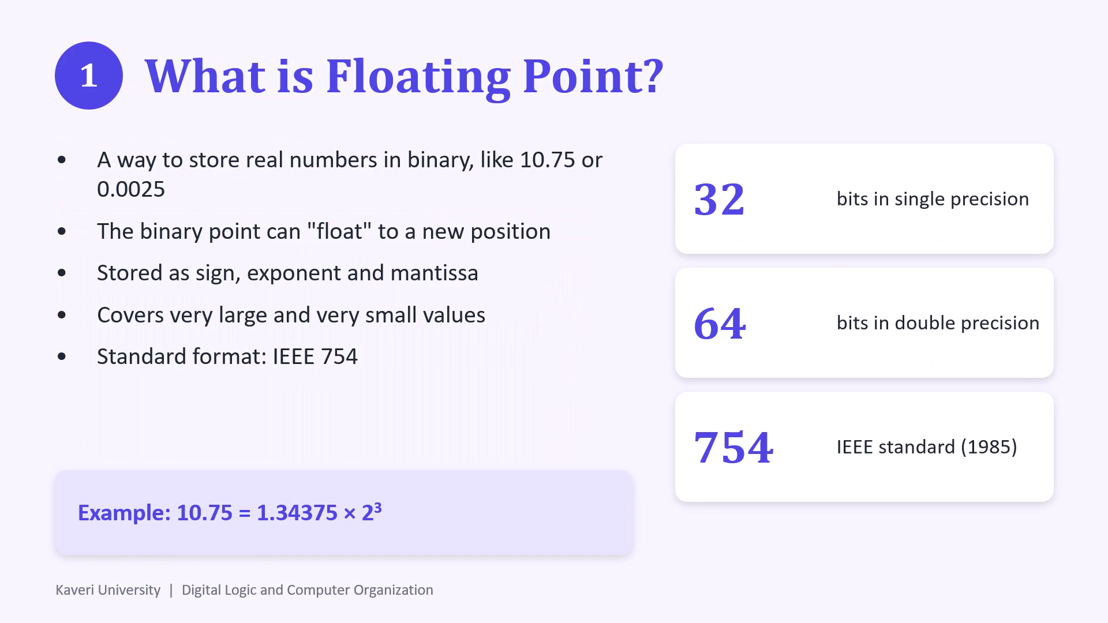
key(Left)
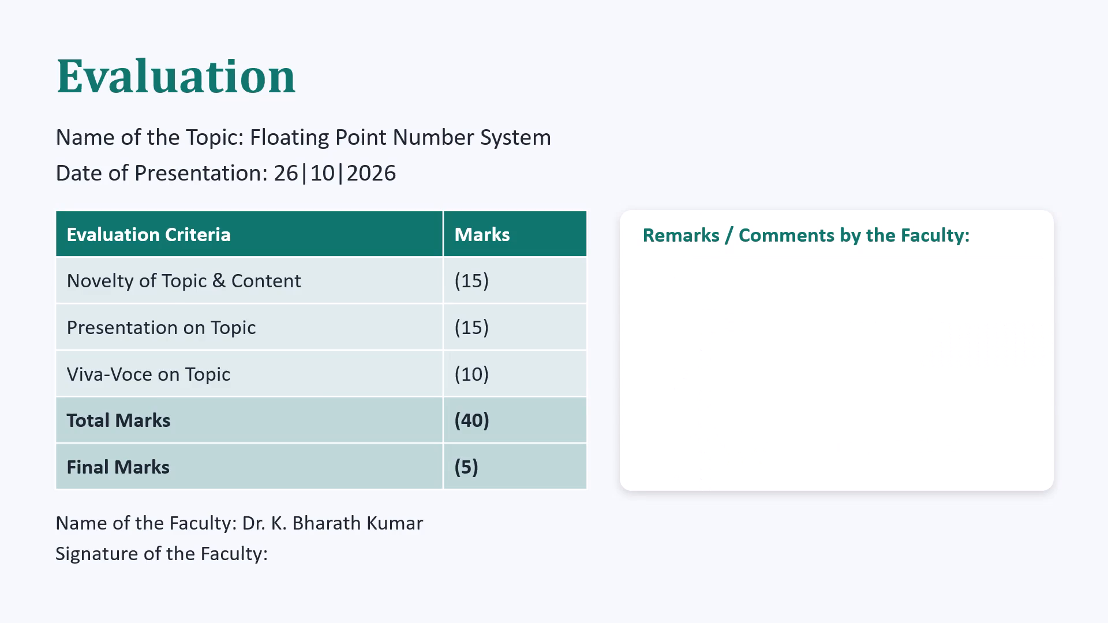
key(Left)
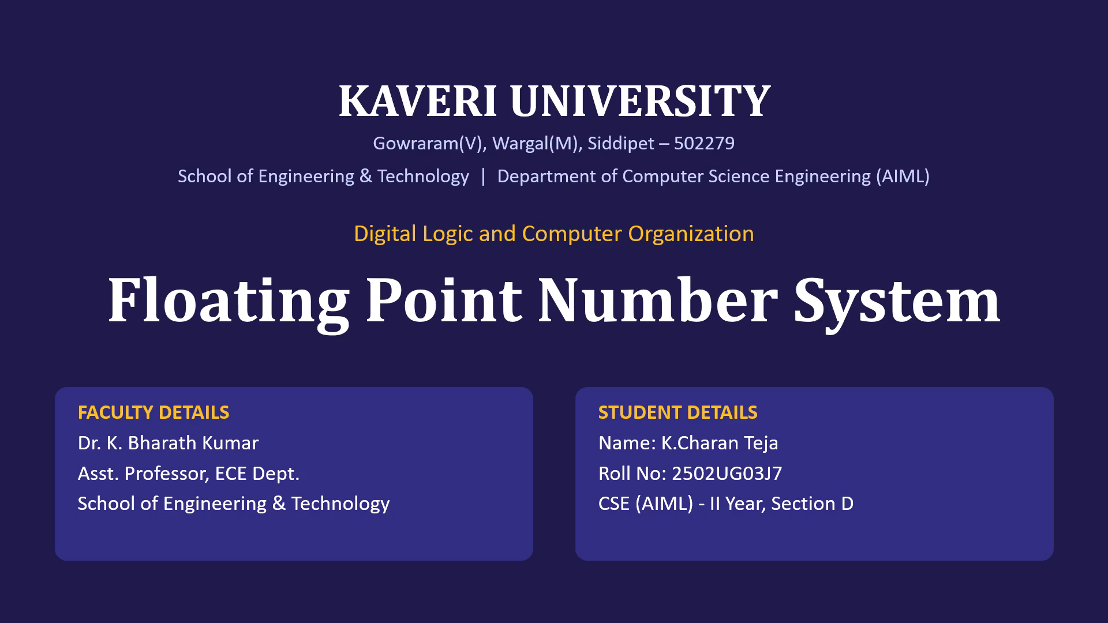
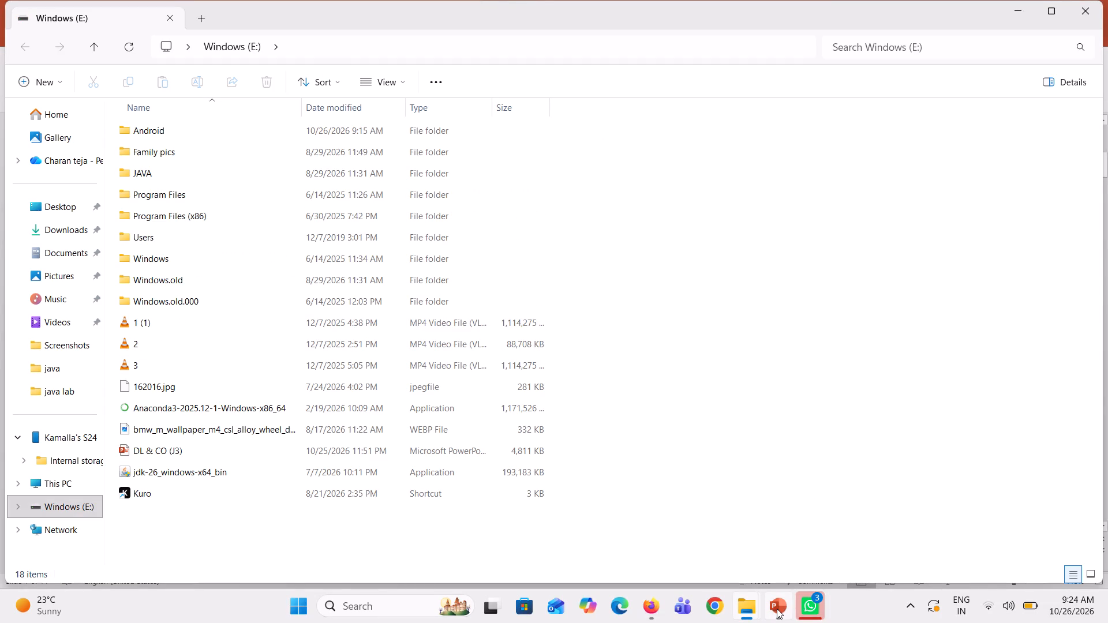
Switch to PowerPoint and save the presentation in the Documents folder under the name DL & CO - J7.
click(777, 609)
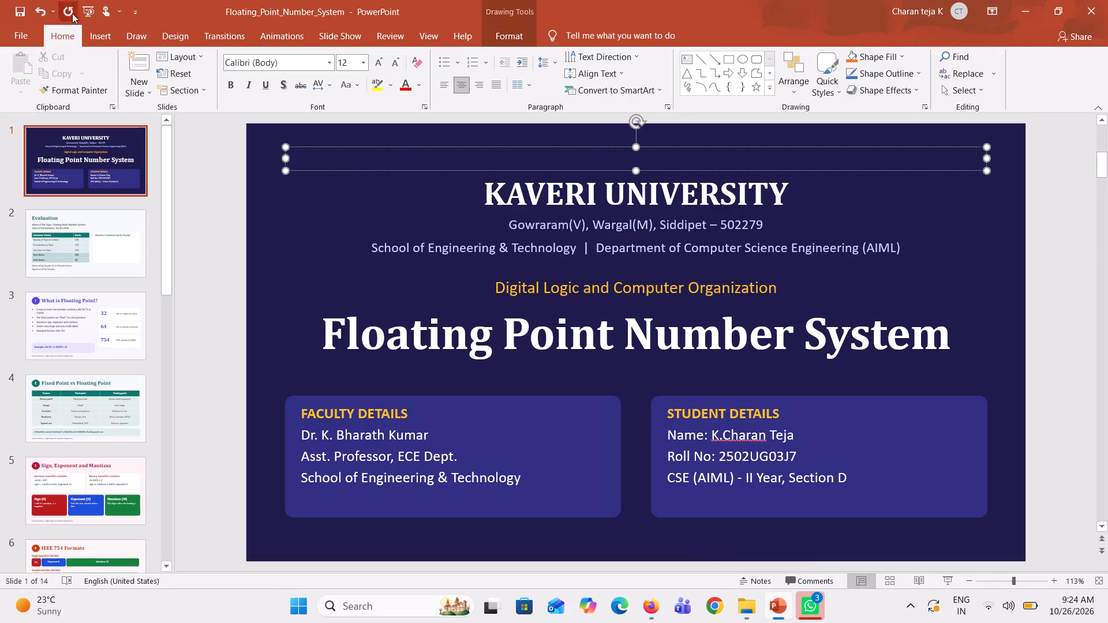
click(20, 30)
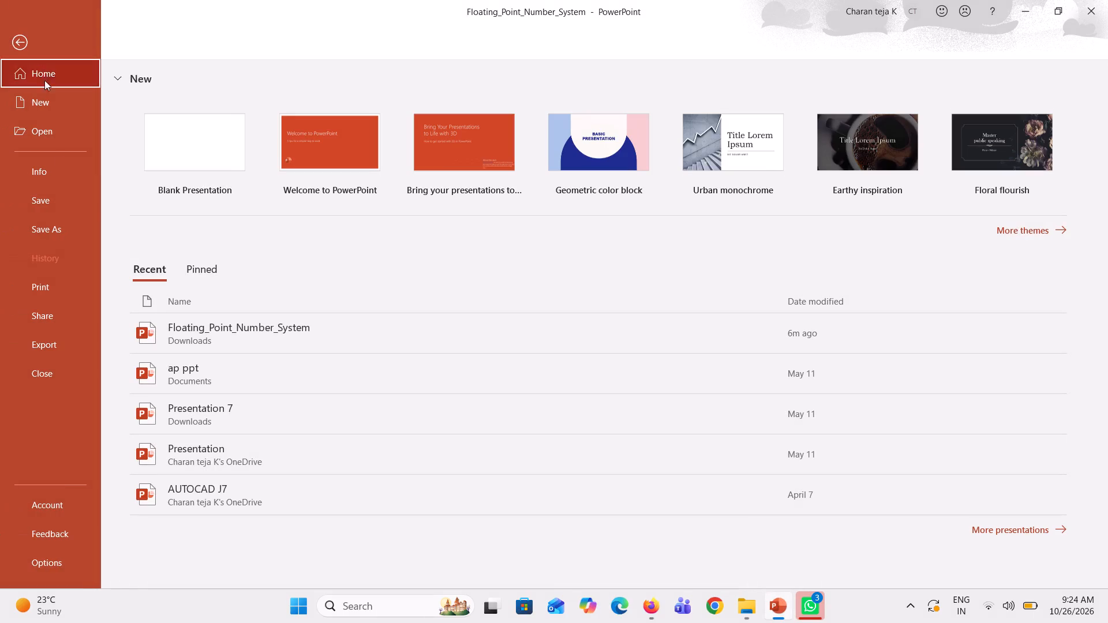
click(51, 220)
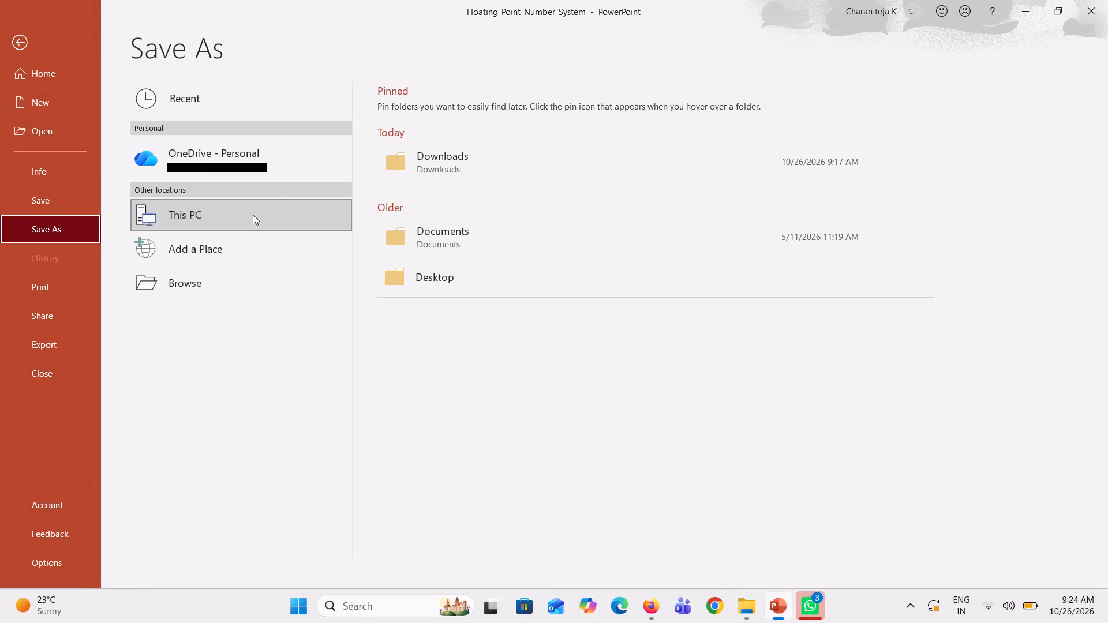
click(447, 233)
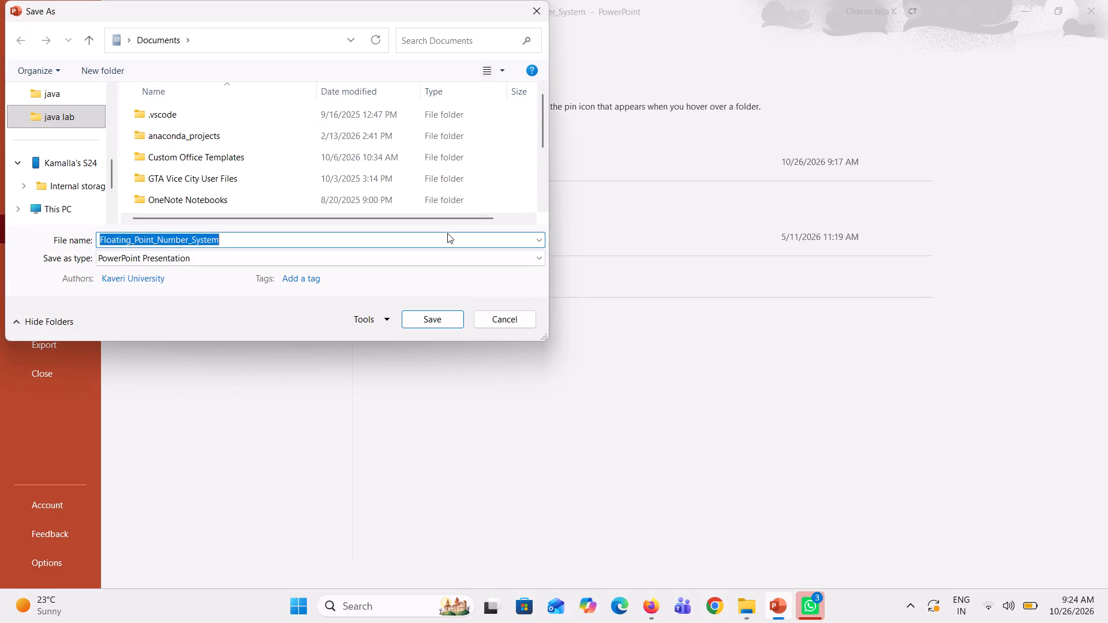
key(BackSpace)
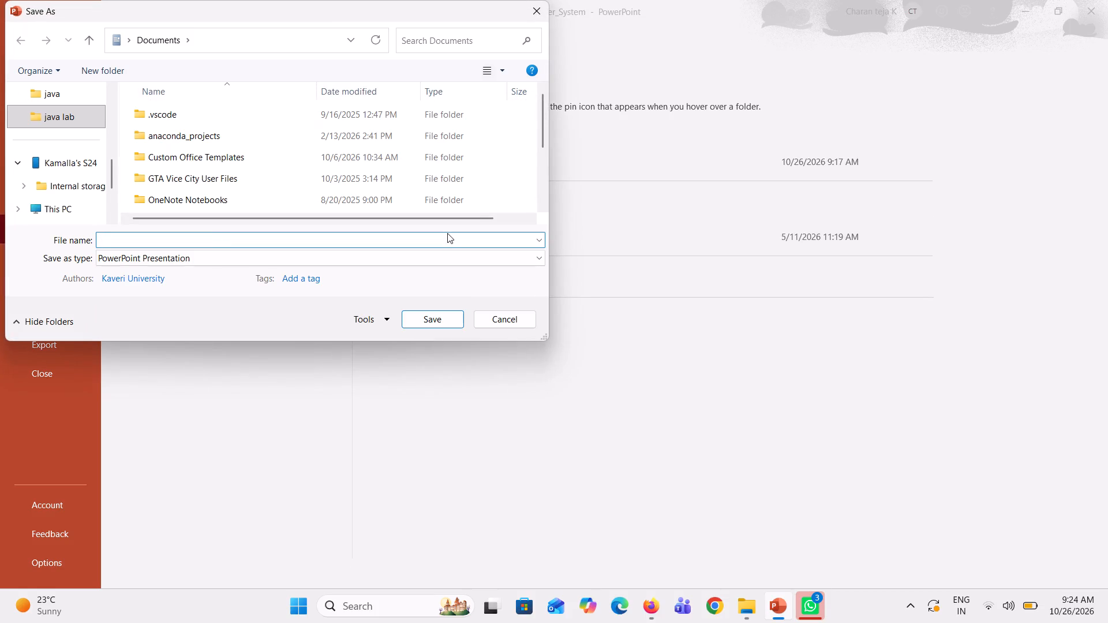
text(DL)
key(space)
text(7 CO -)
key(Left)
key(Left)
key(Left)
key(Left)
key(Left)
key(BackSpace)
key(shift+ampersand)
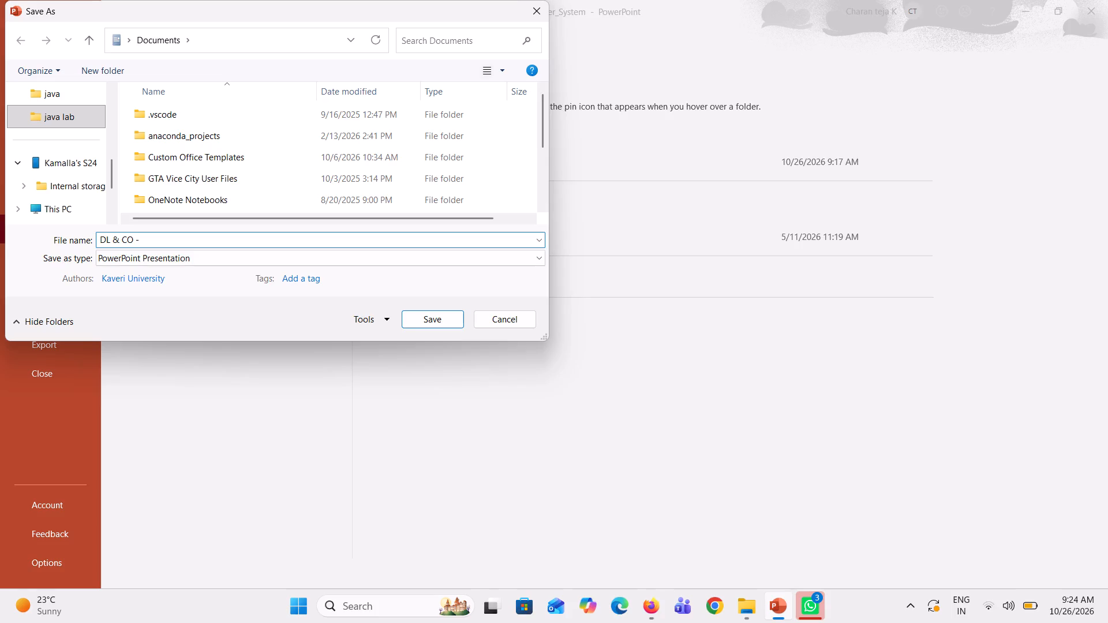
key(Right)
key(Right)
key(Right)
key(Right)
key(Right)
key(space)
key(j)
key(7)
key(Return)
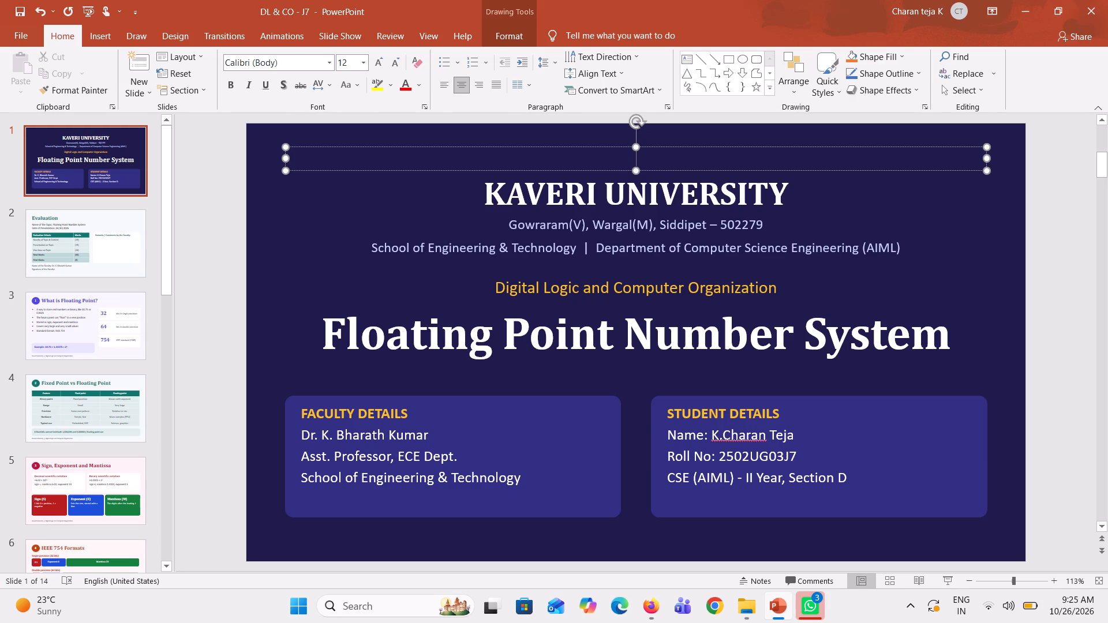
Switch to File Explorer and open the Documents folder.
click(1034, 14)
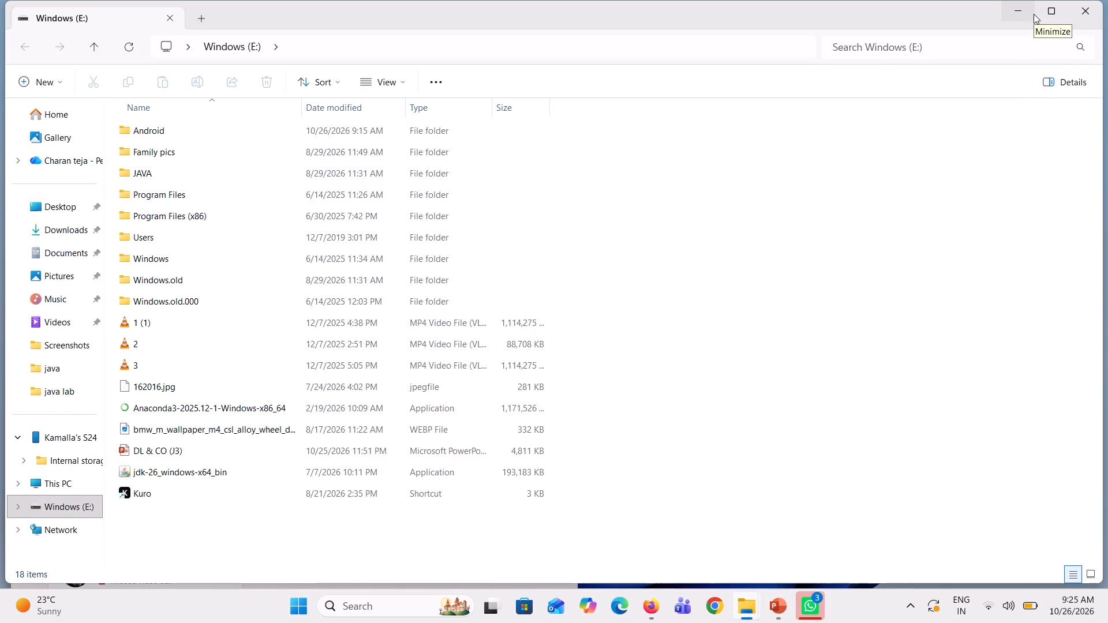
click(69, 246)
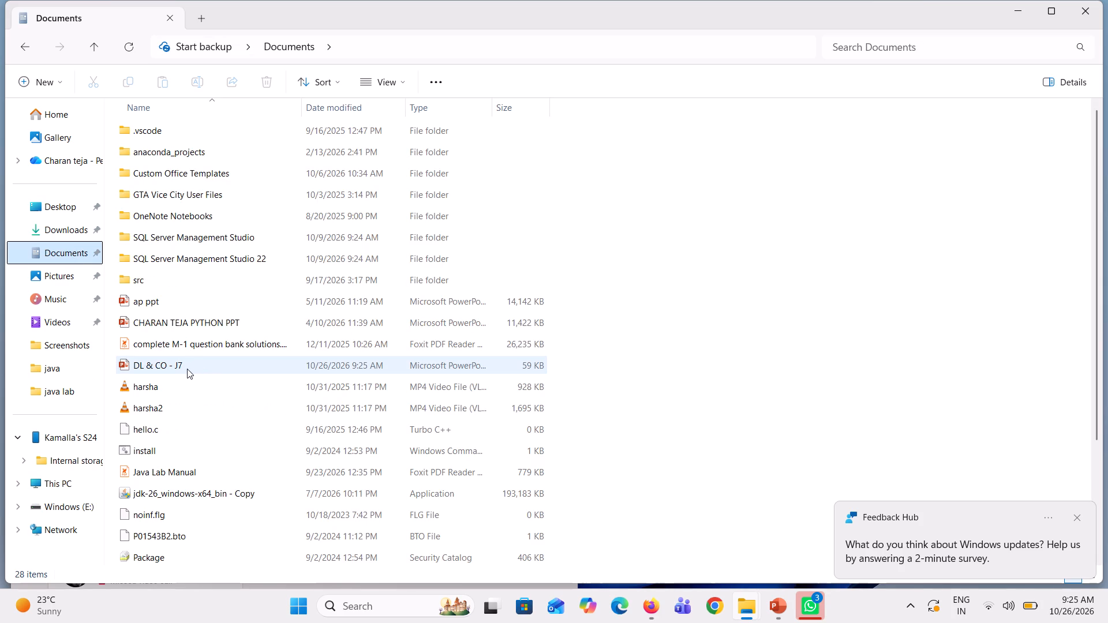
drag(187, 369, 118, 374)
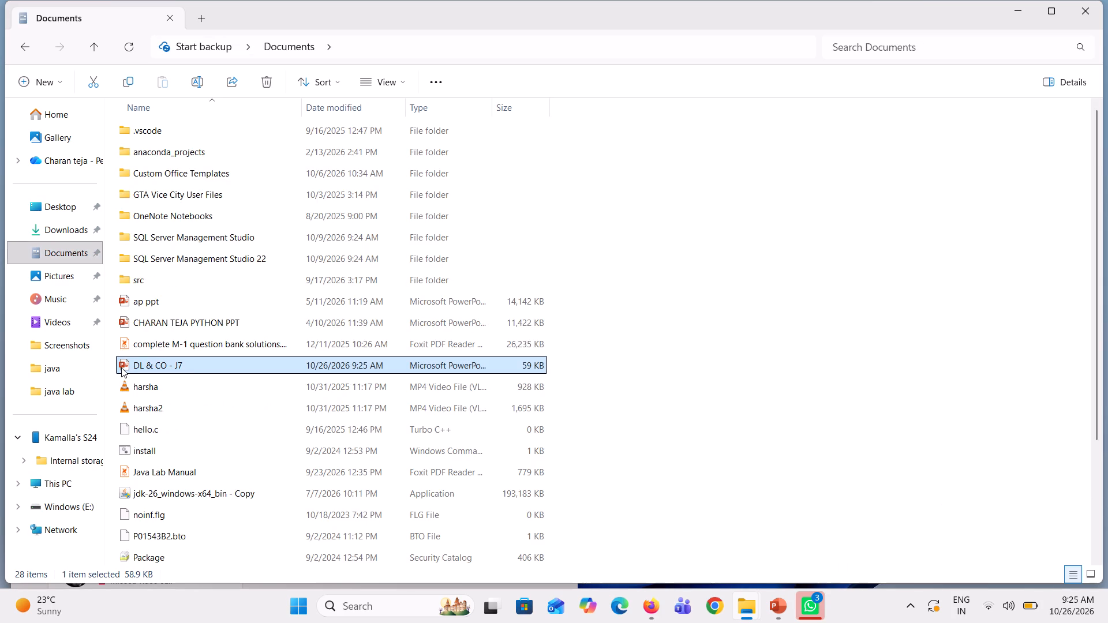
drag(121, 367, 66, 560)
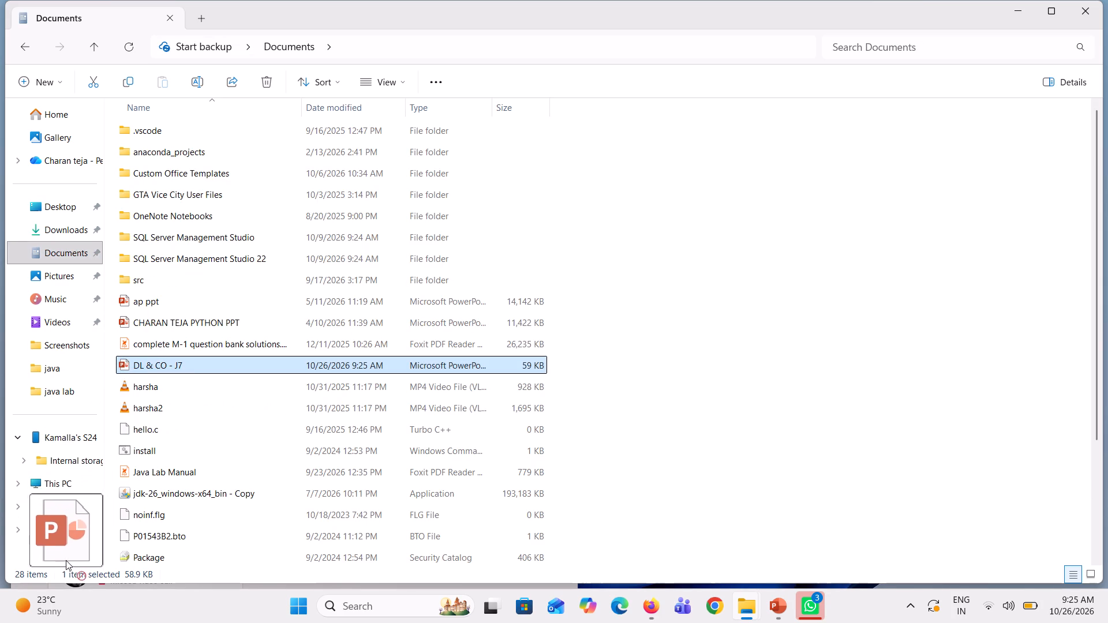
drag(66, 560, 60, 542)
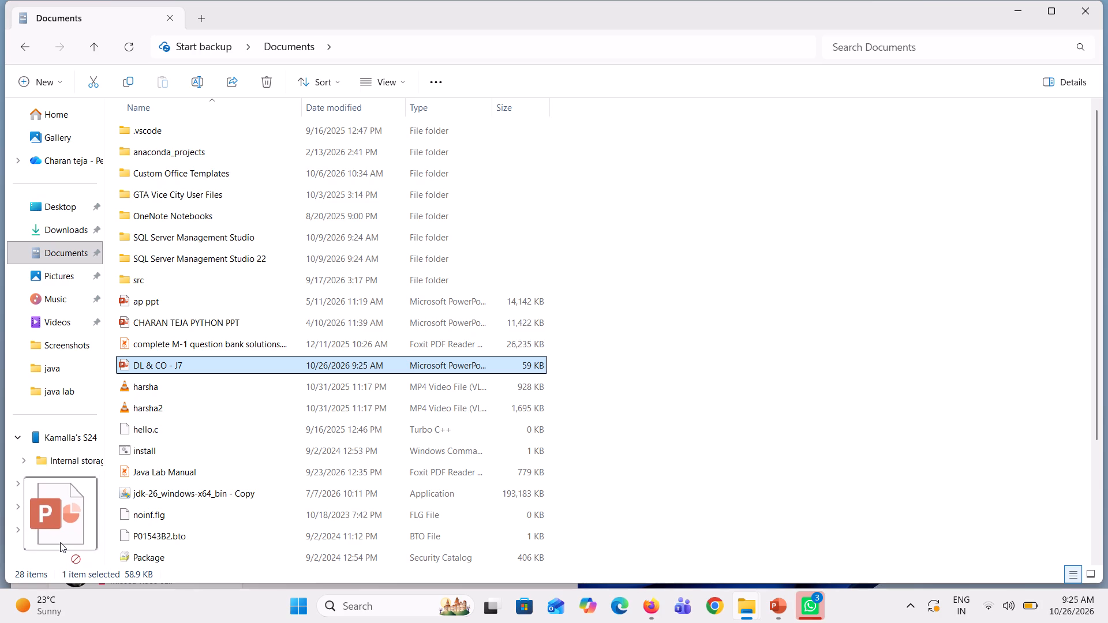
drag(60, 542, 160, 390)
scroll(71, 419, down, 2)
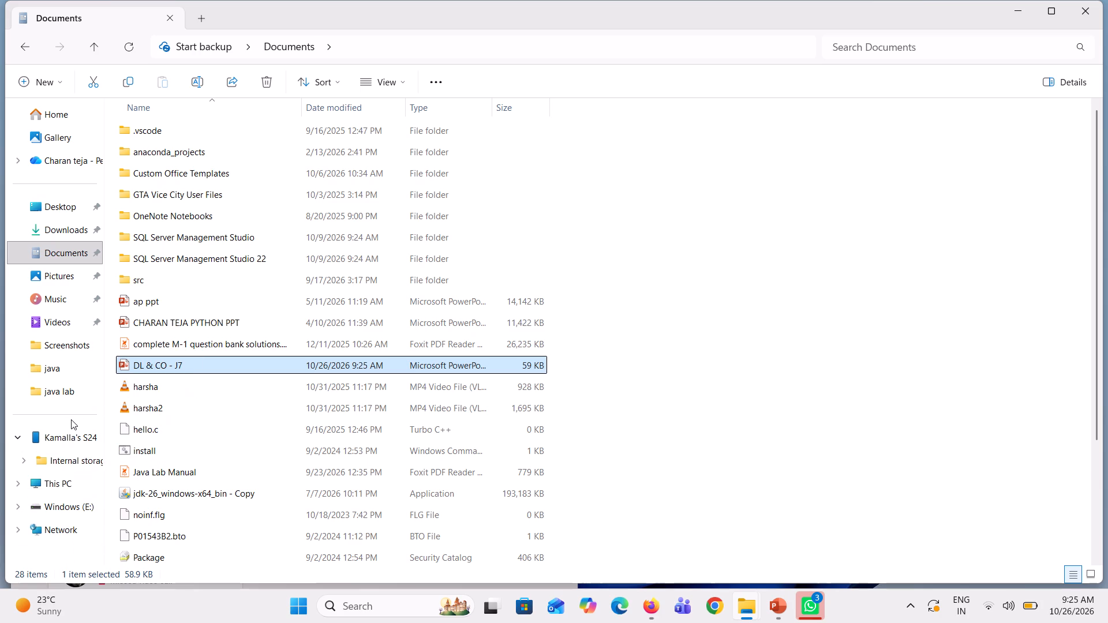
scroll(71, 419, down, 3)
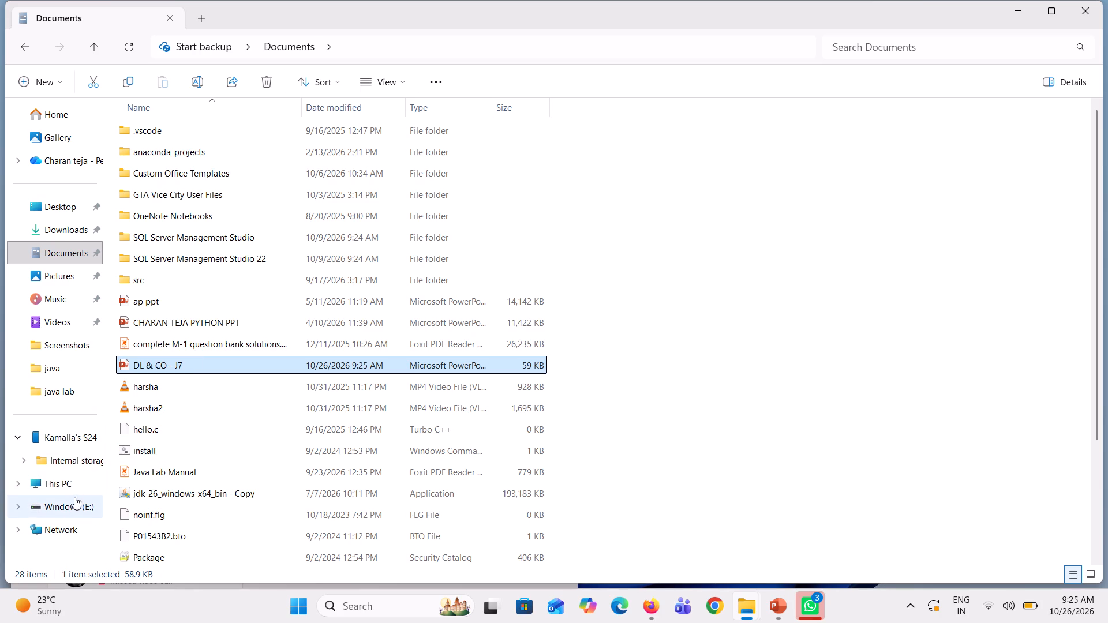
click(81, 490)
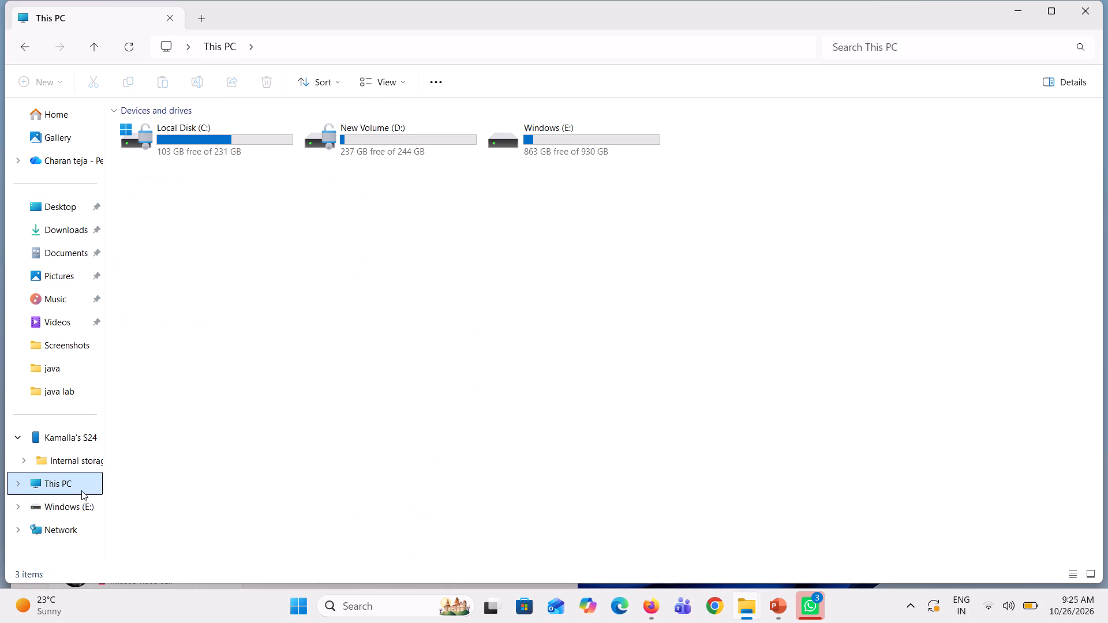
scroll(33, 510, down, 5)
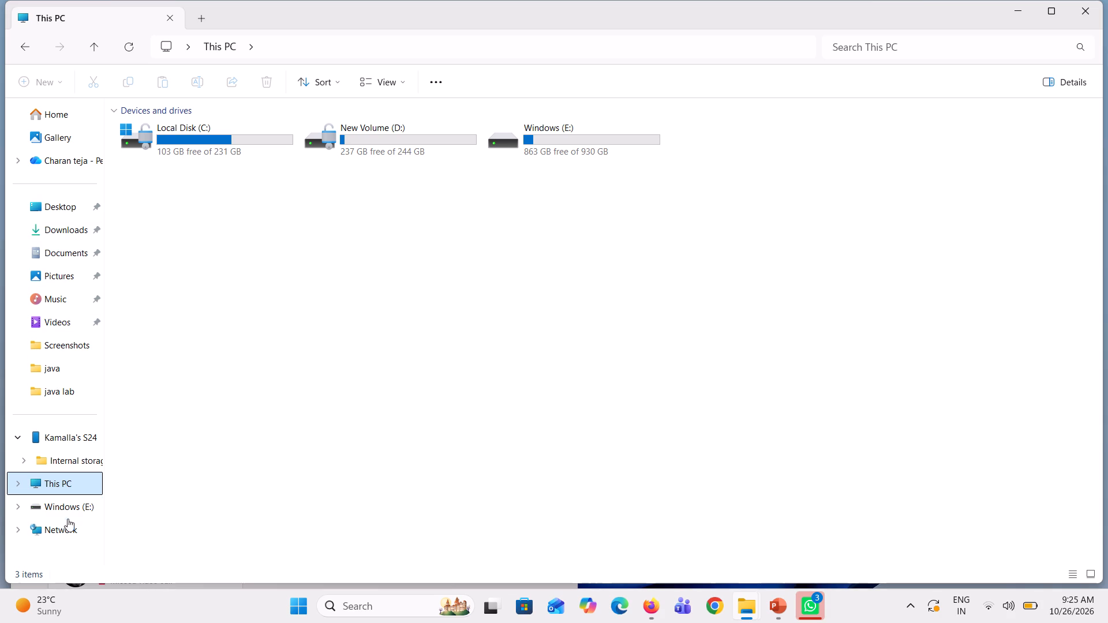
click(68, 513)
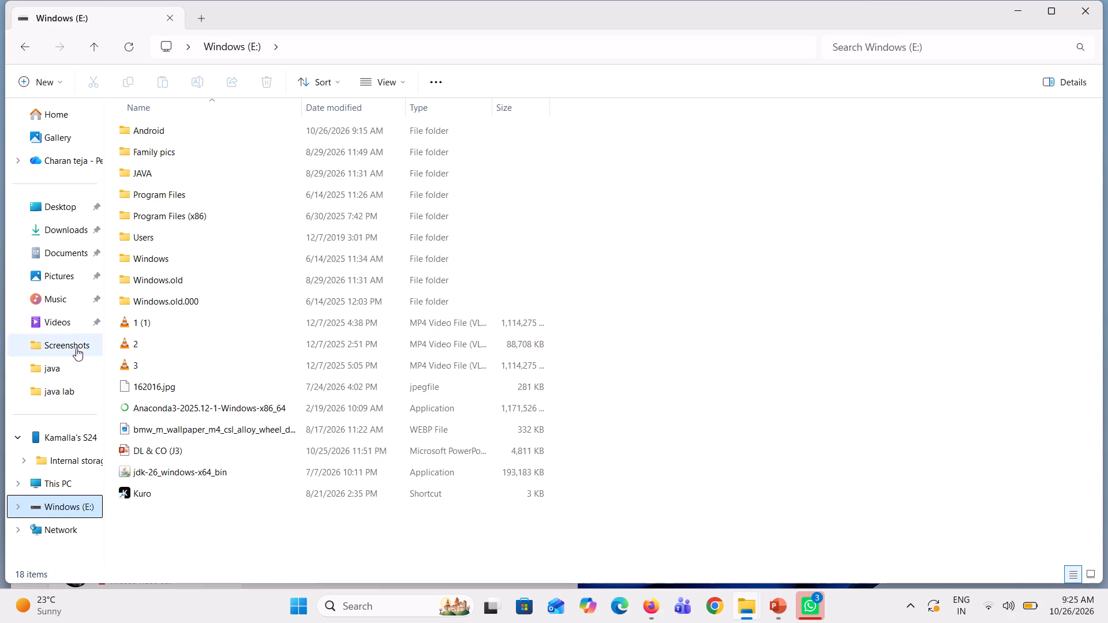
Copy the DL & CO - J7 presentation from Documents to the Windows (E:) drive, granting administrator permission.
click(61, 260)
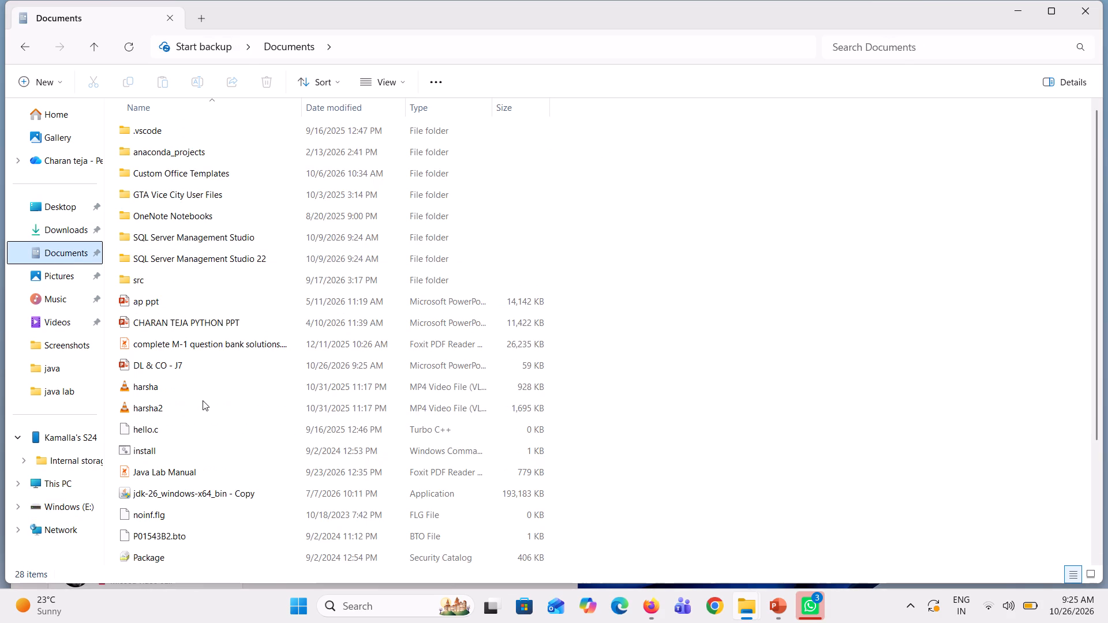
drag(181, 361, 80, 419)
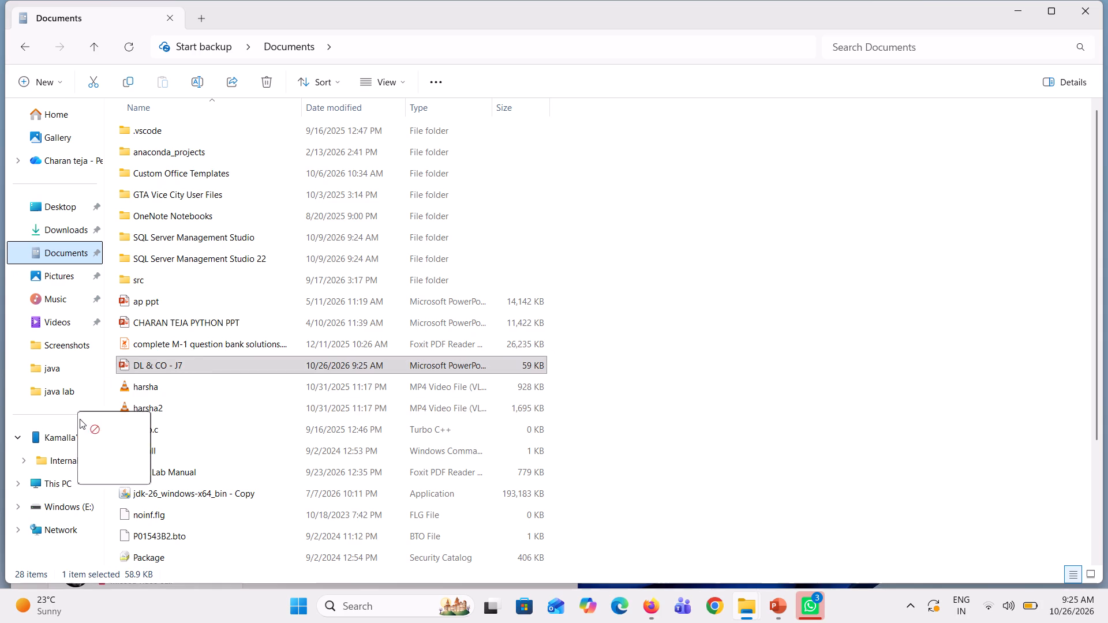
drag(80, 419, 55, 504)
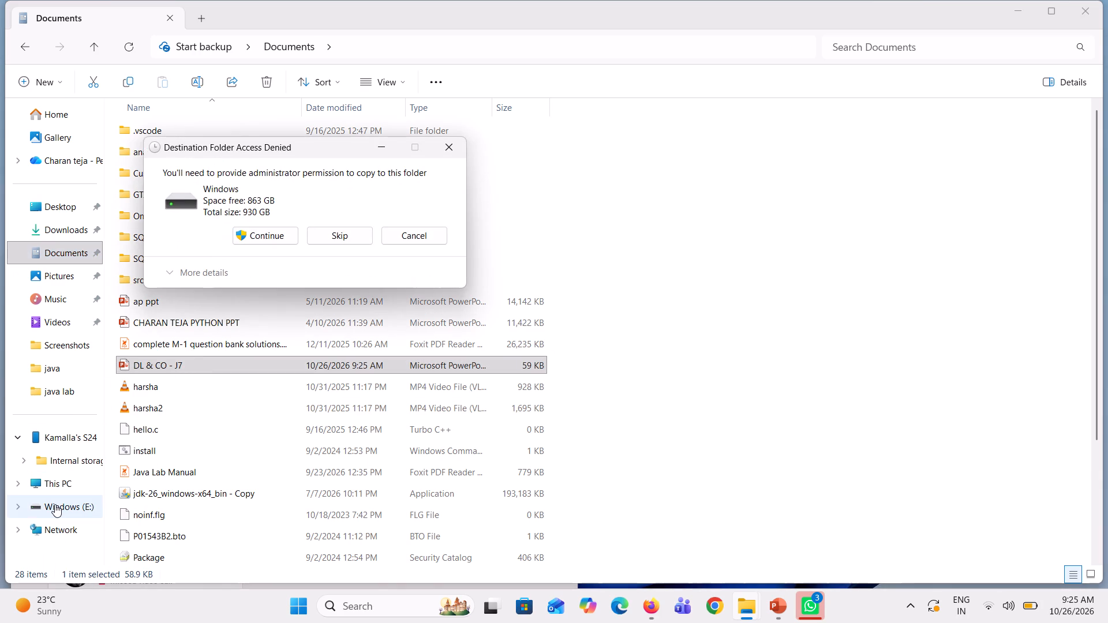
click(252, 238)
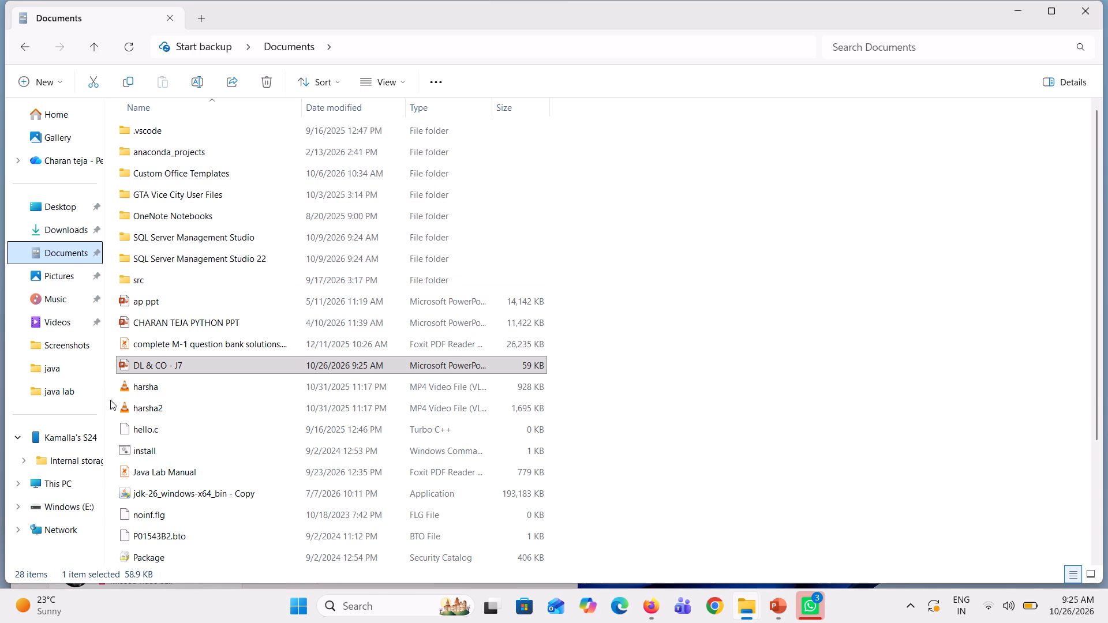
Check the Windows (E:) drive for the copied DL & CO - J7 presentation, and return to the Documents folder.
click(77, 511)
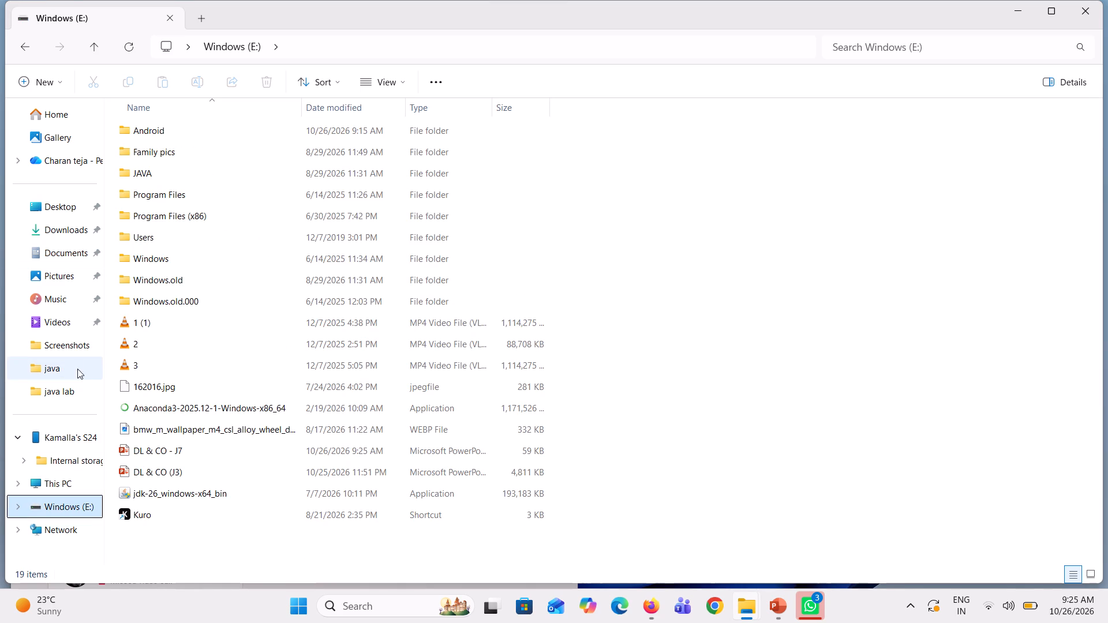
click(49, 246)
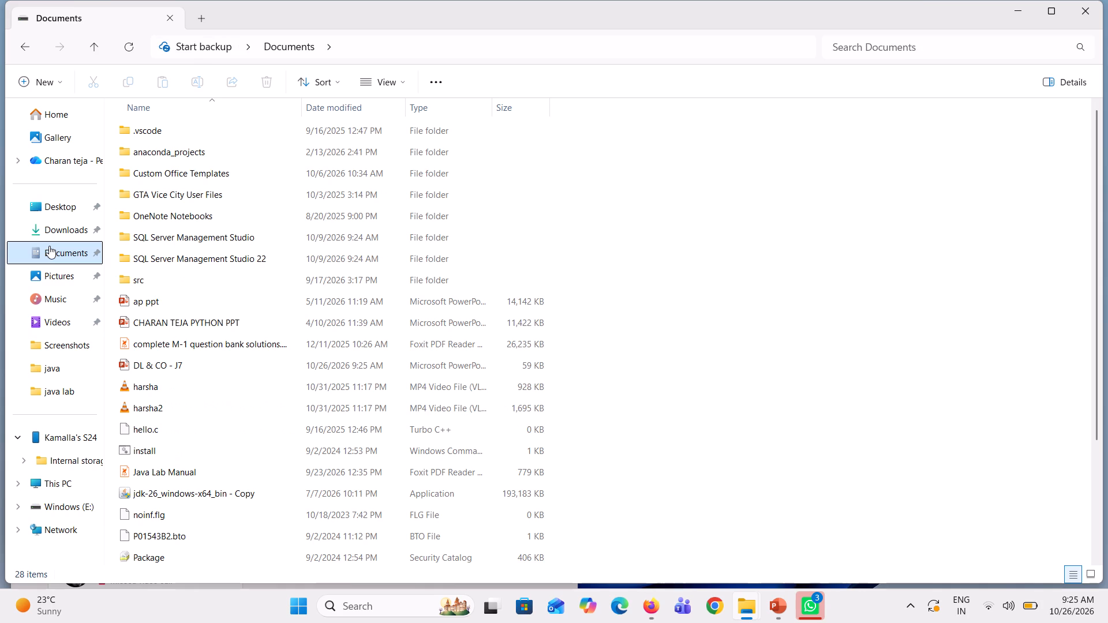
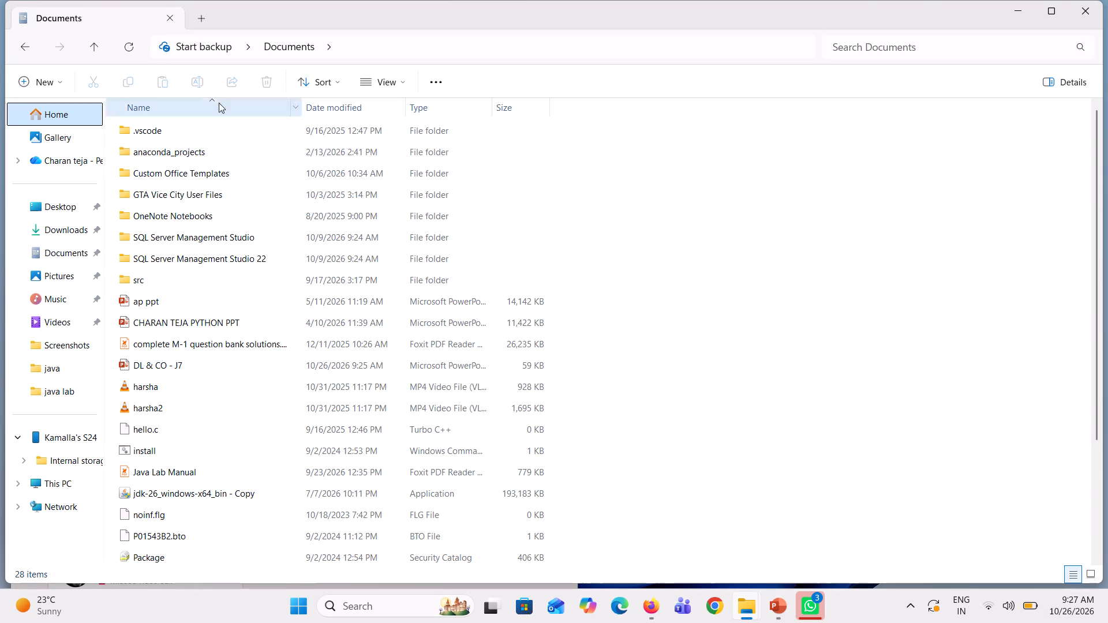
Open the recently used DL & CO - J7 presentation from the File Explorer Home page.
click(64, 143)
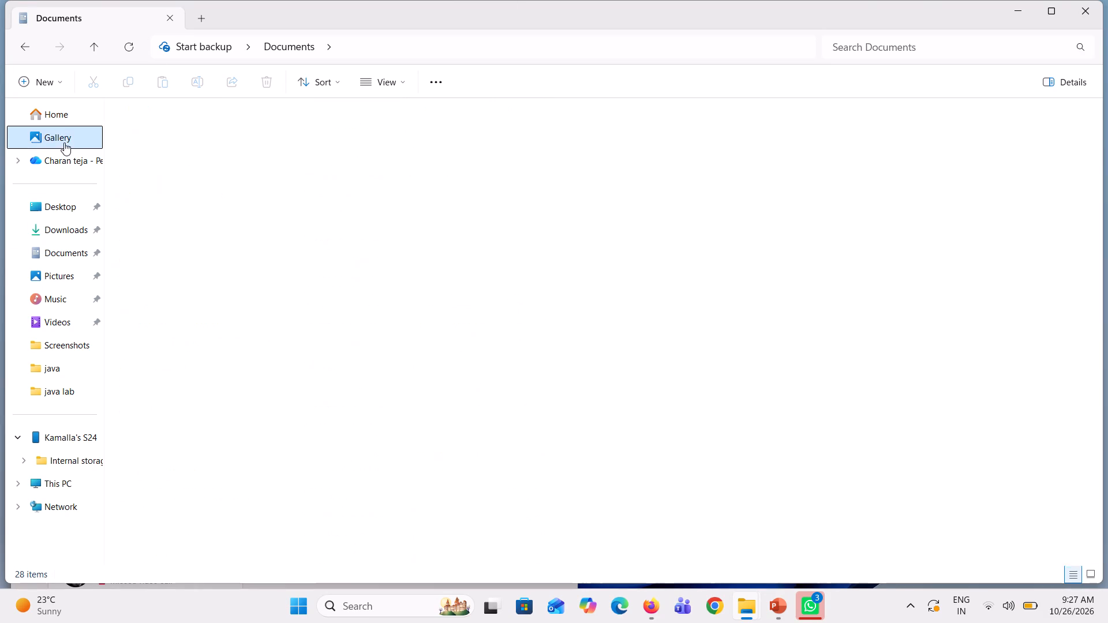
triple_click(62, 124)
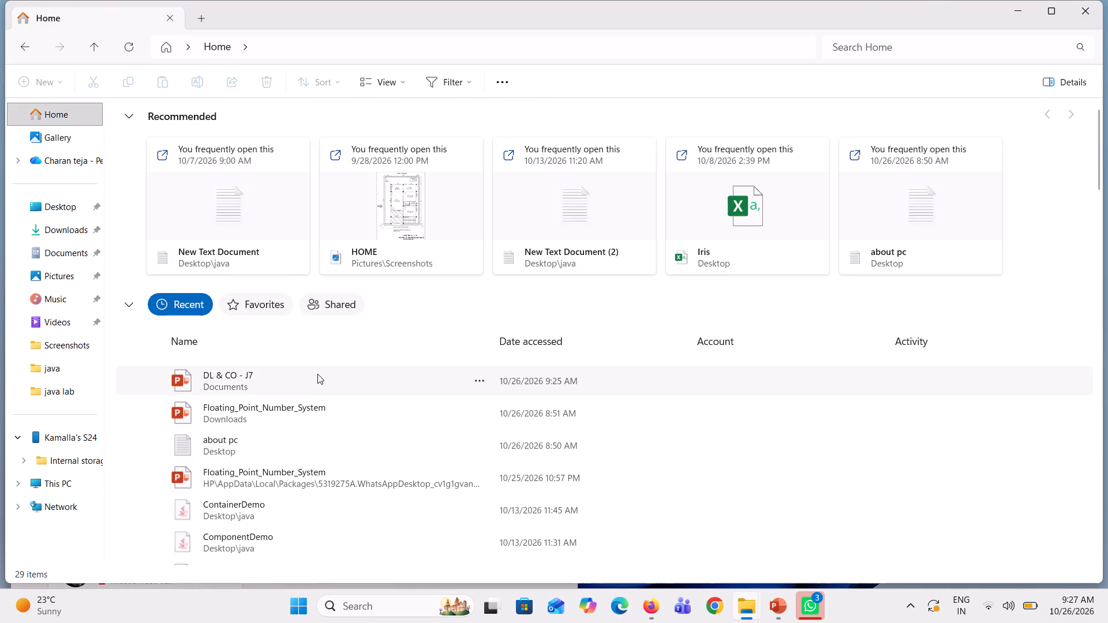
click(316, 373)
double_click(316, 373)
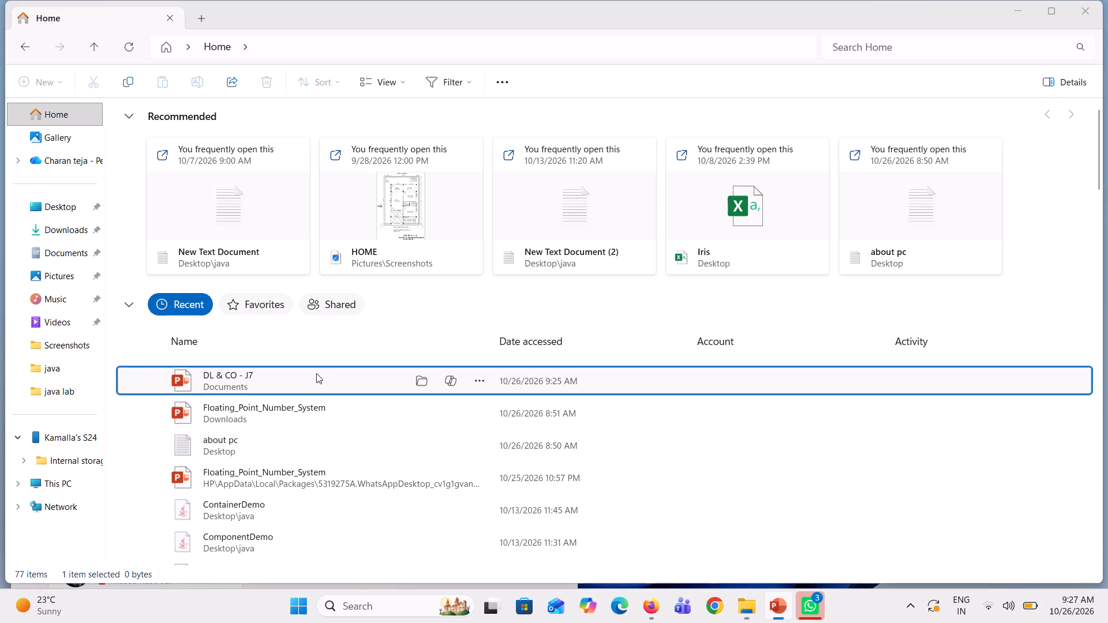
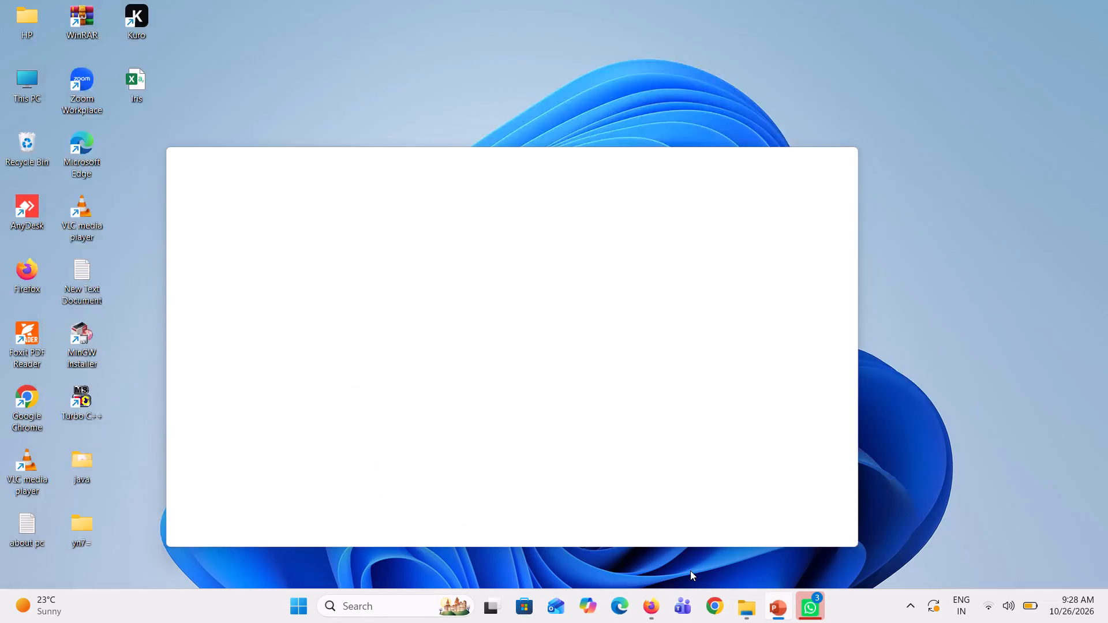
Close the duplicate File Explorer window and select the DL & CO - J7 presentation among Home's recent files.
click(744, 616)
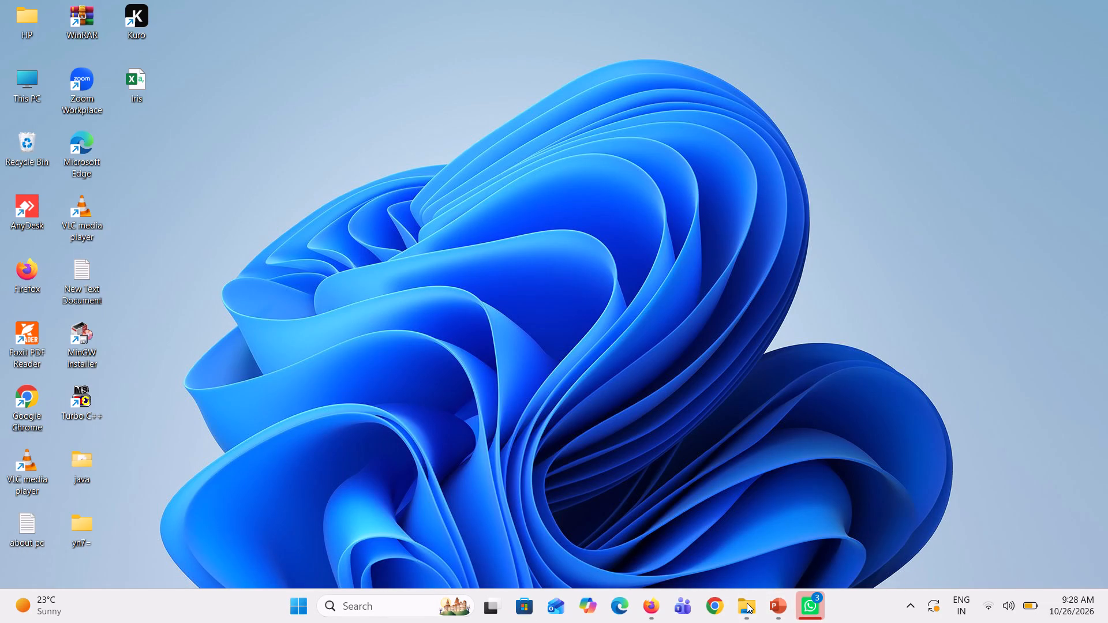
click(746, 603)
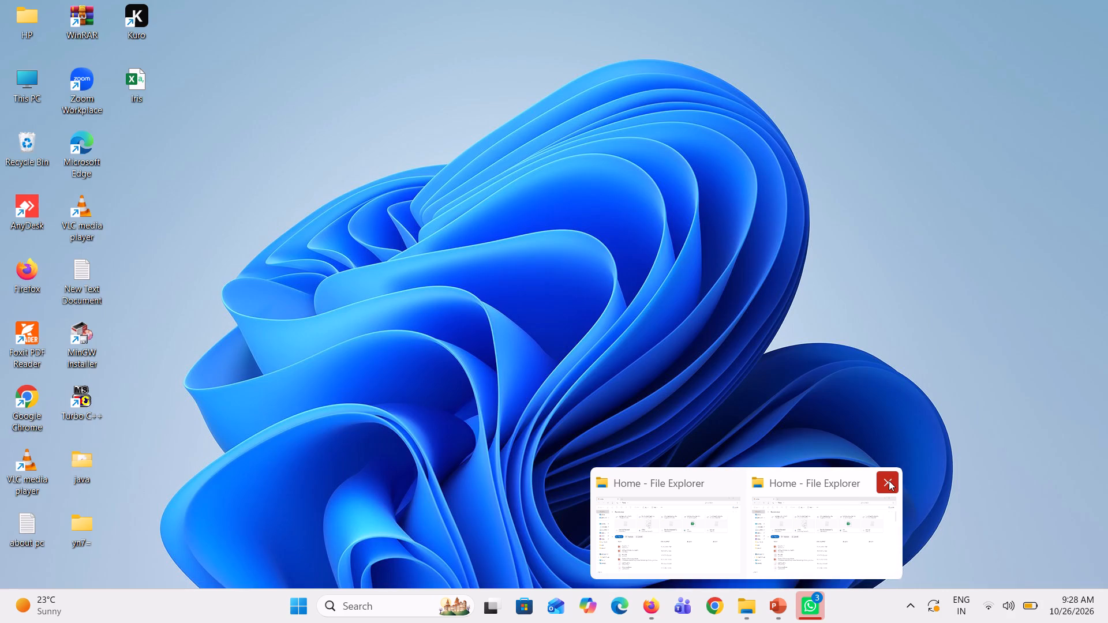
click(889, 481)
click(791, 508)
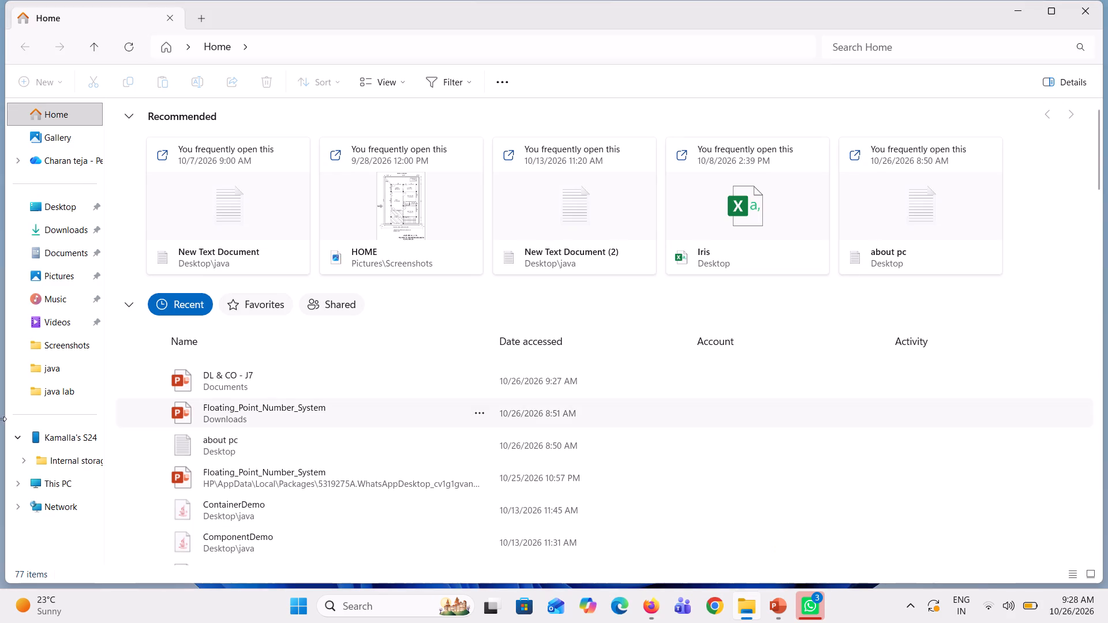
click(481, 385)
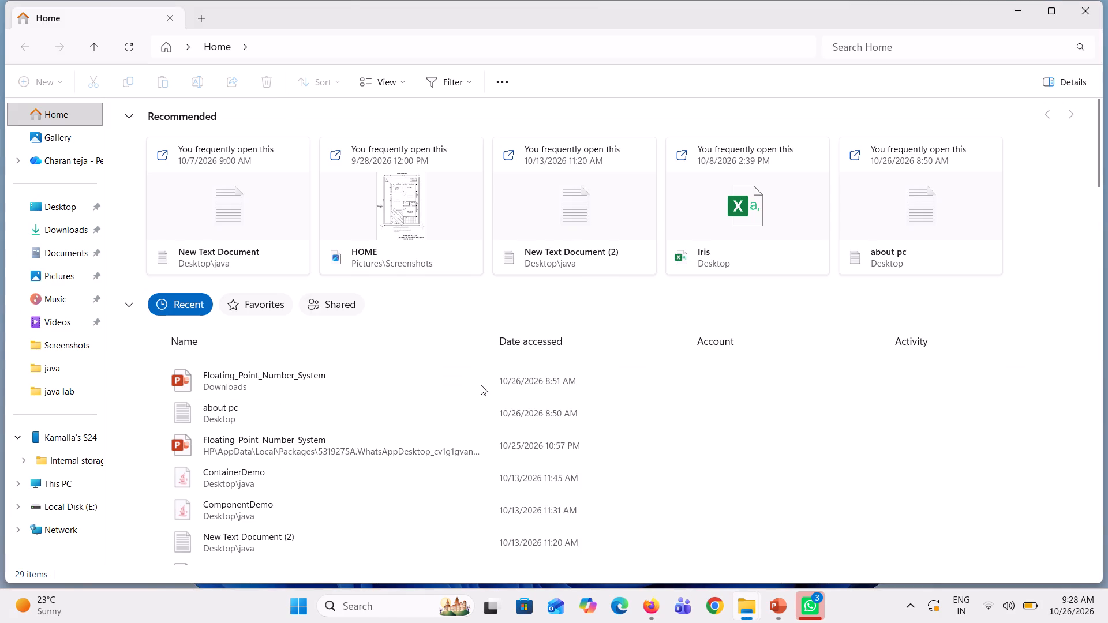
Look through the files in the Downloads folder.
click(46, 225)
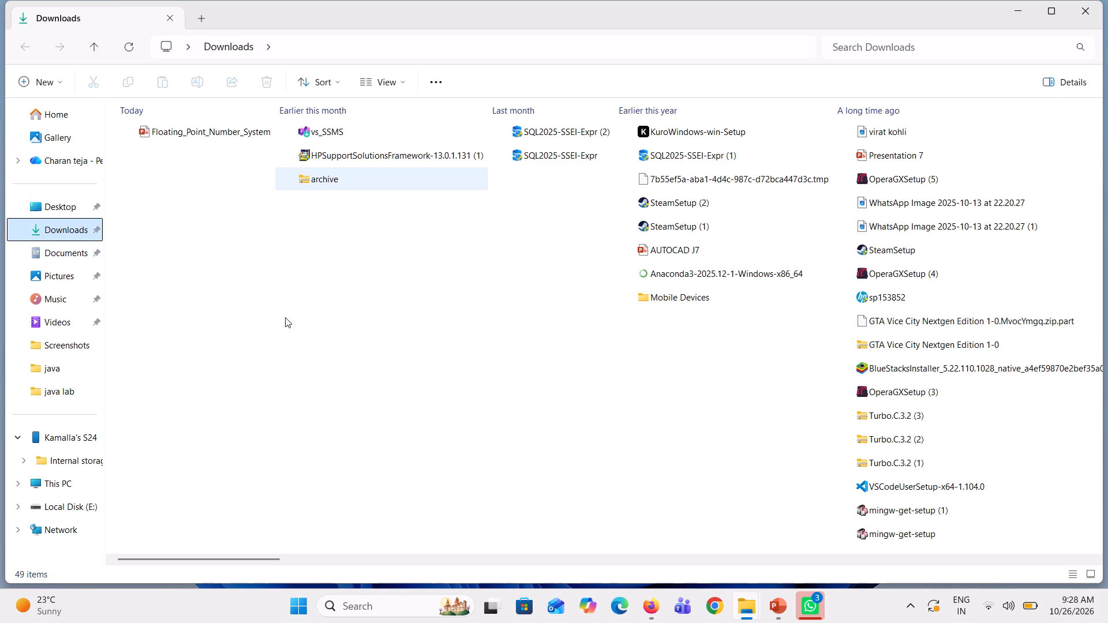
click(285, 317)
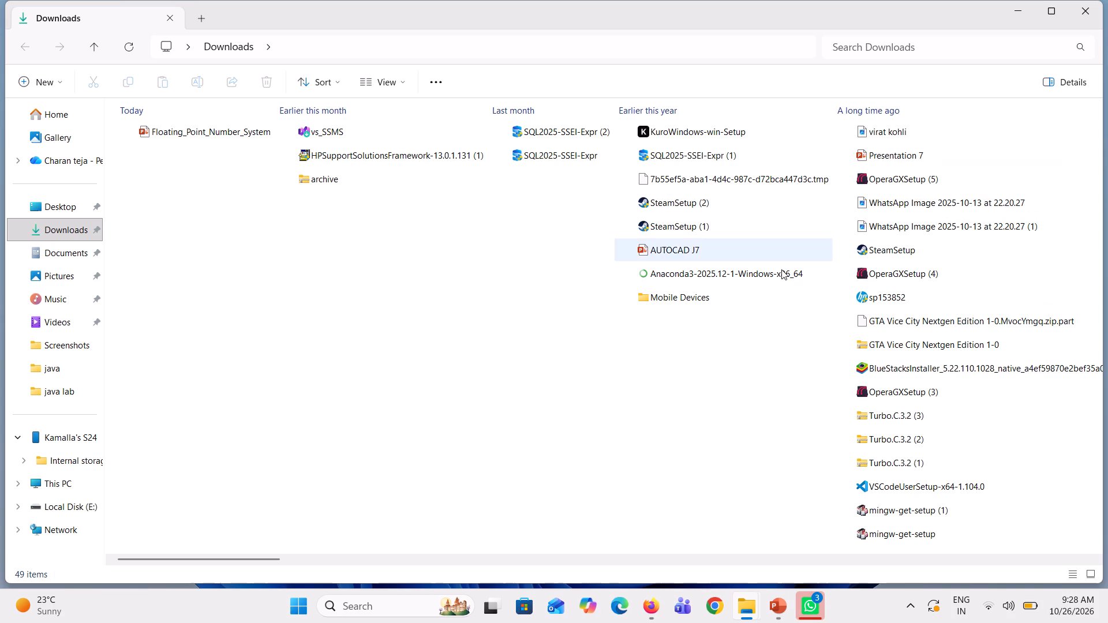
ctrl+scroll(781, 269, down, 3)
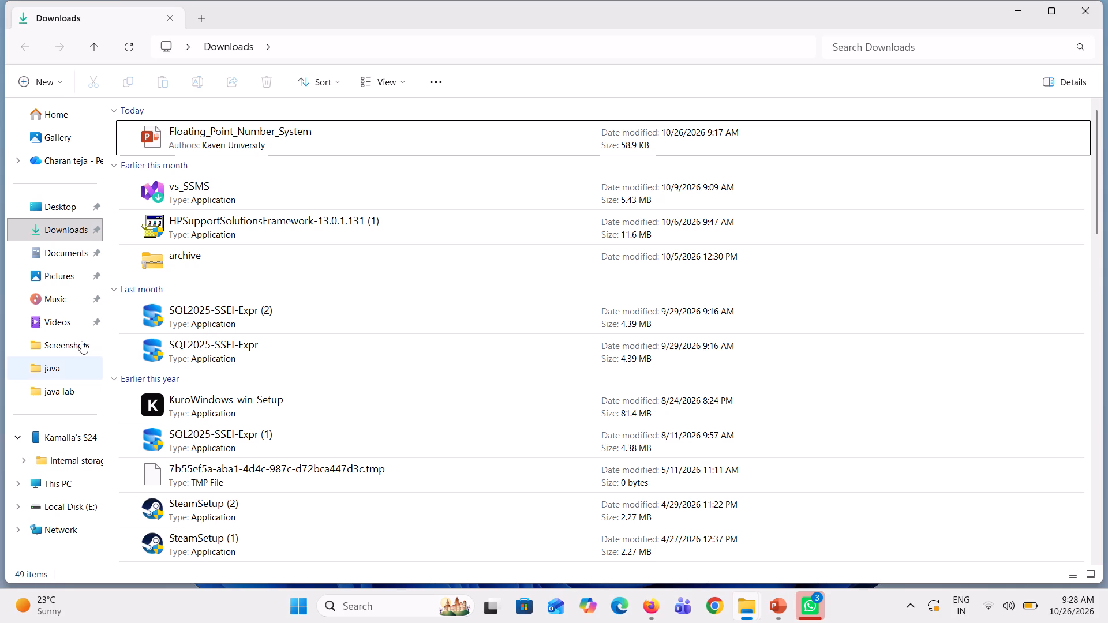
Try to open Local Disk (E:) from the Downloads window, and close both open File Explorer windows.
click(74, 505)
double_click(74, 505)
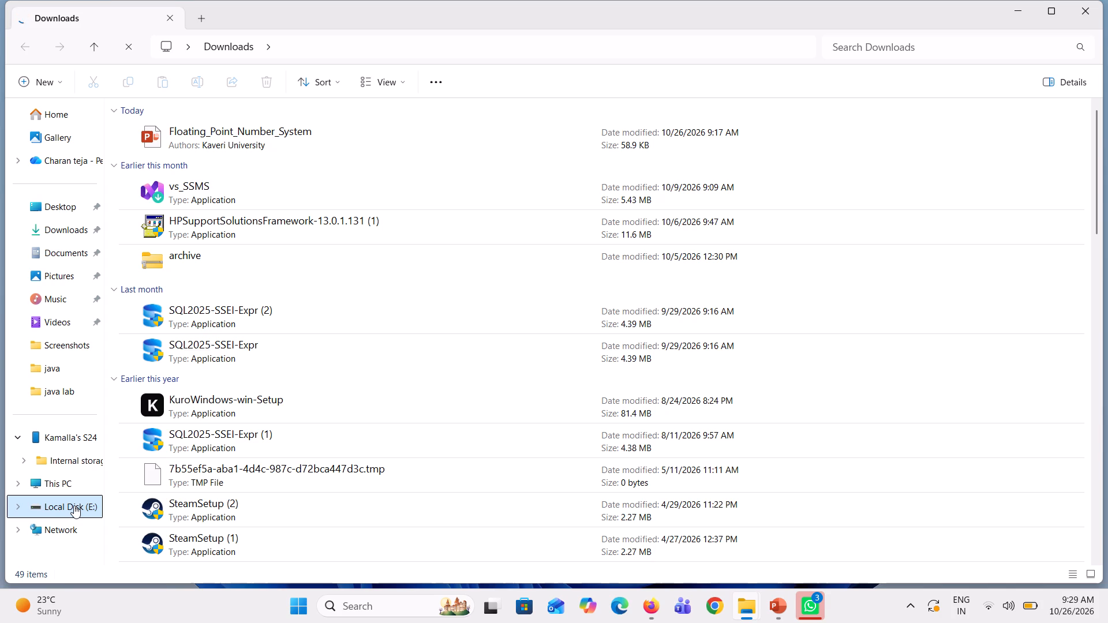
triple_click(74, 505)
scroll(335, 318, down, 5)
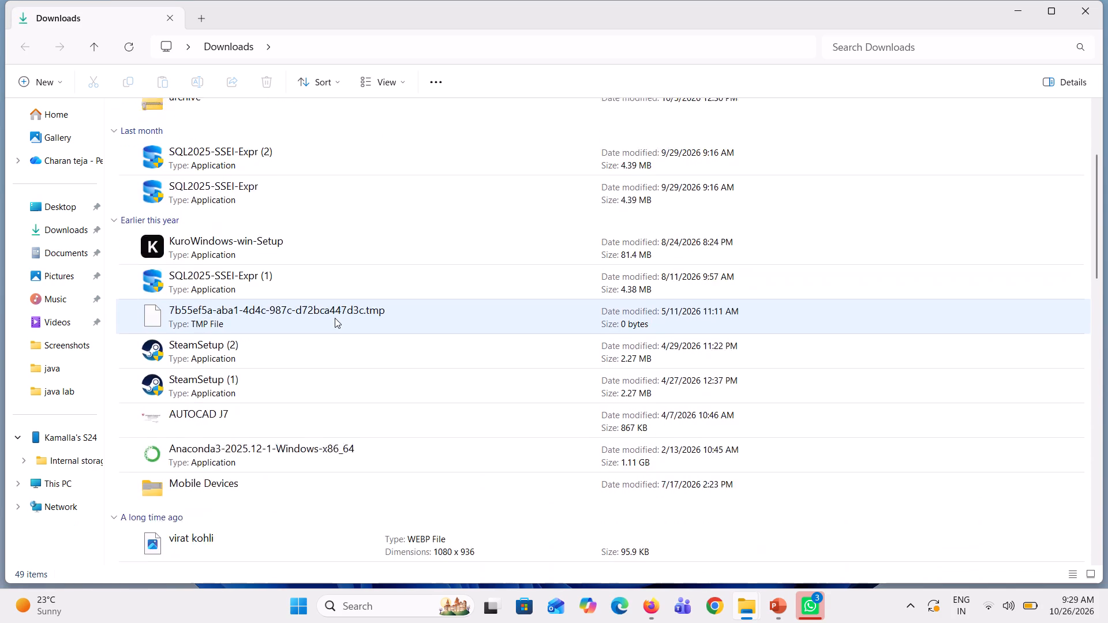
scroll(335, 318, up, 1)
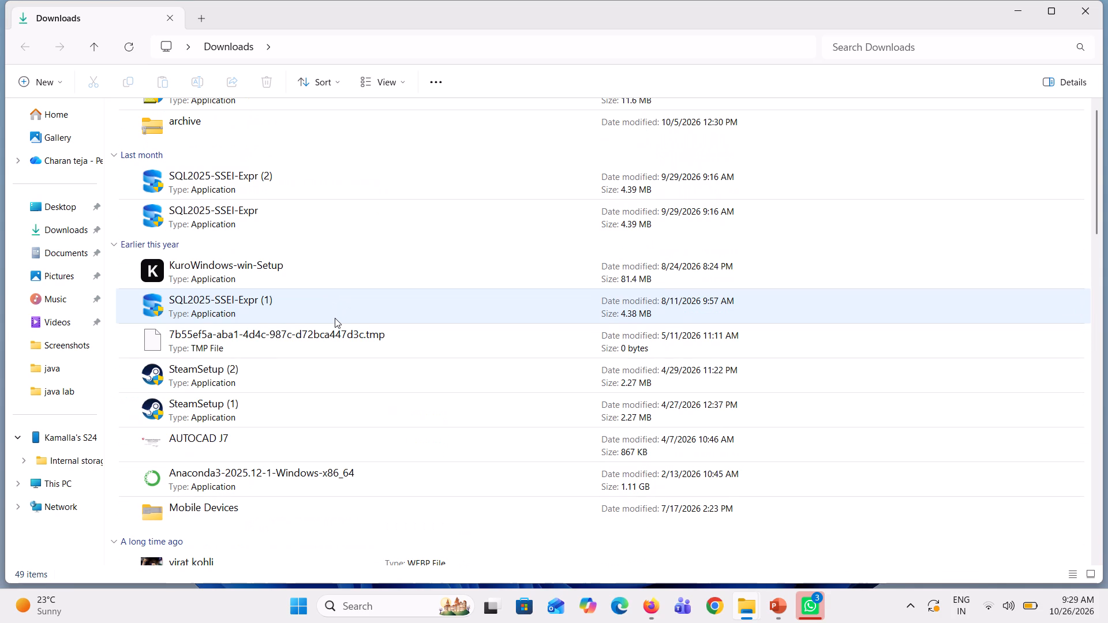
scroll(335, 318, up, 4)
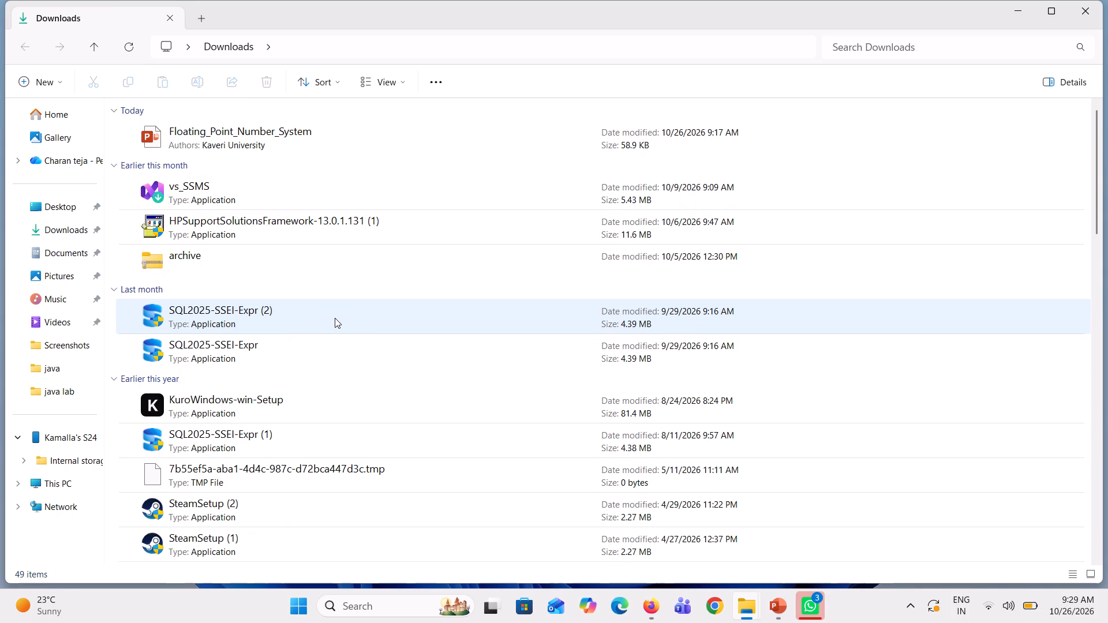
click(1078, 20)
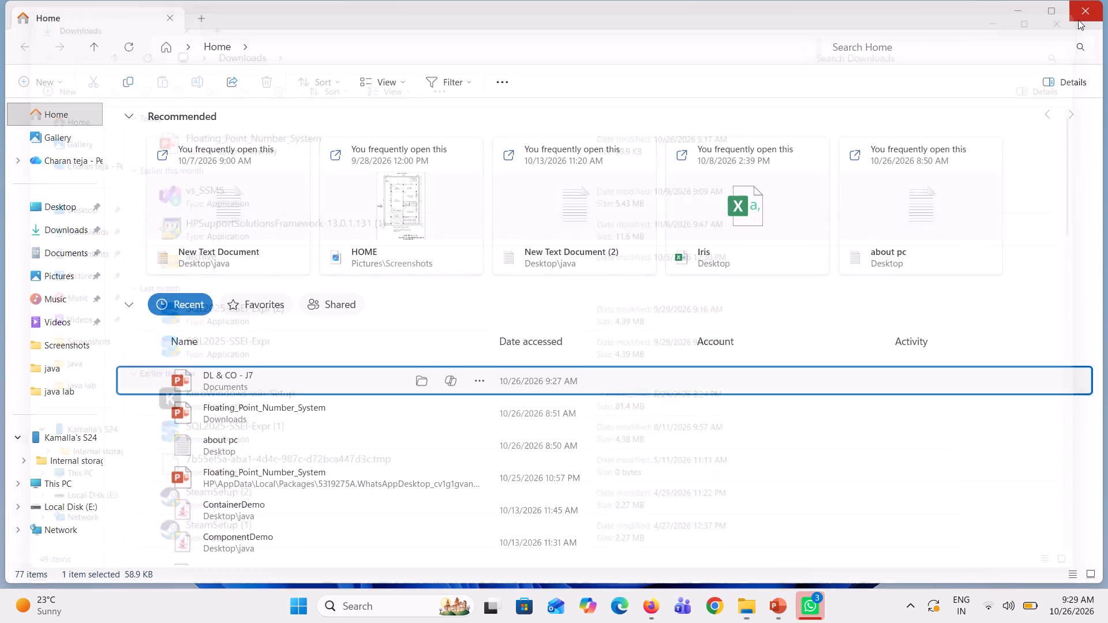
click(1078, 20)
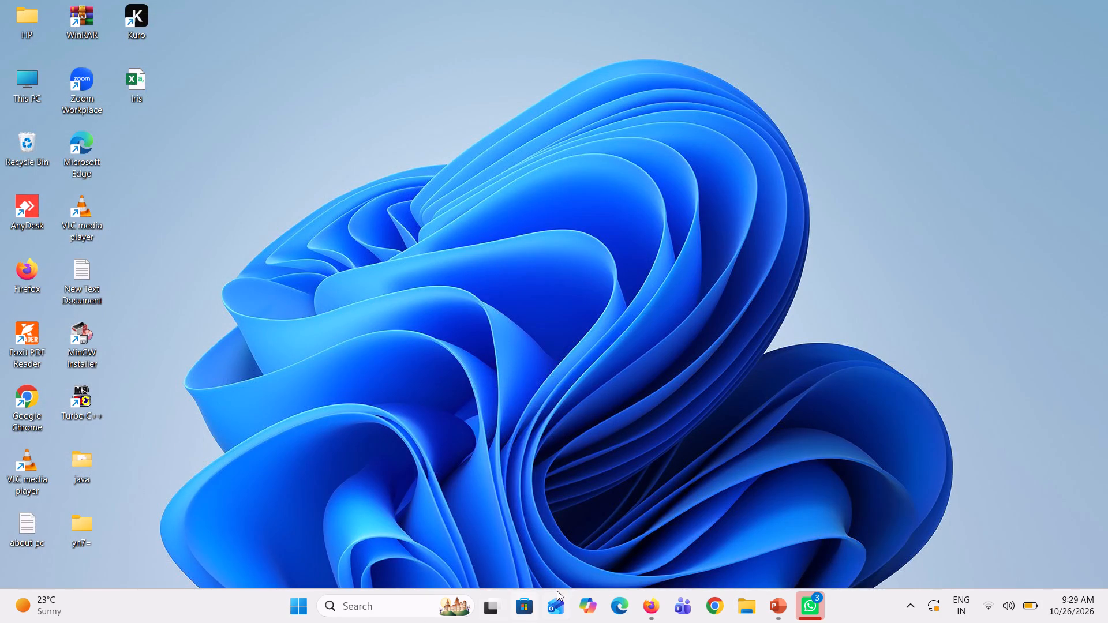
Reopen File Explorer and open Local Disk (E:) from This PC.
click(761, 610)
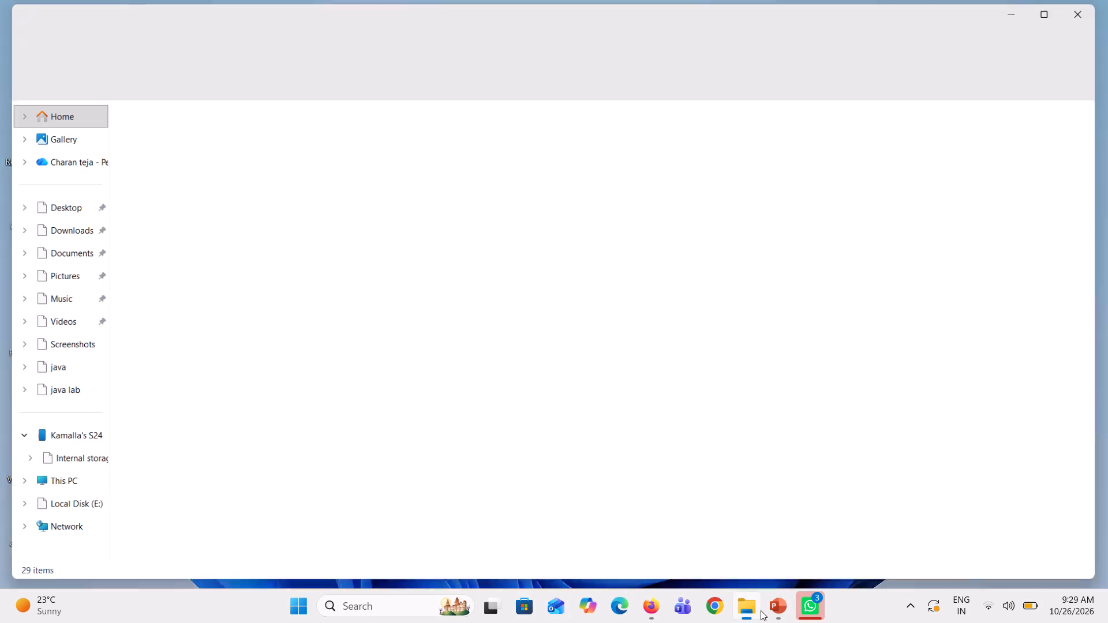
click(61, 483)
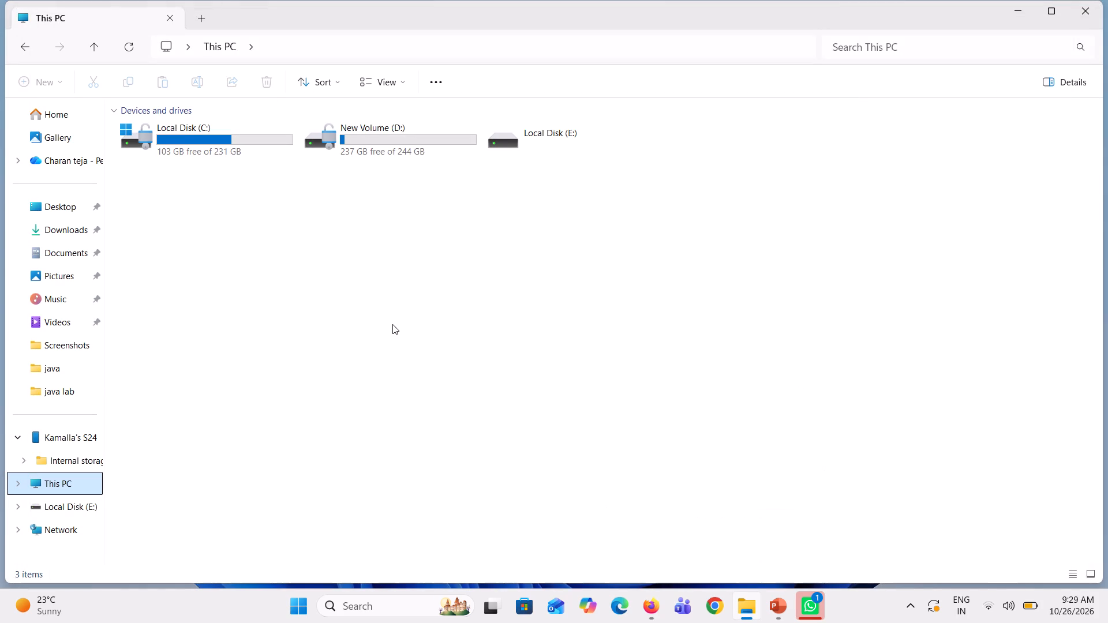
double_click(507, 151)
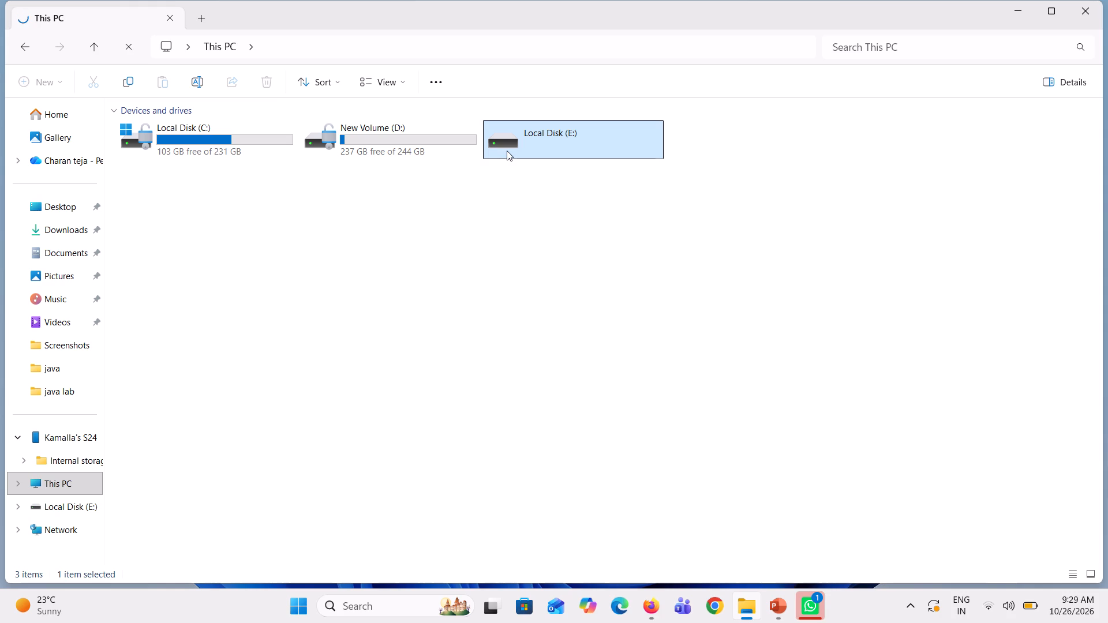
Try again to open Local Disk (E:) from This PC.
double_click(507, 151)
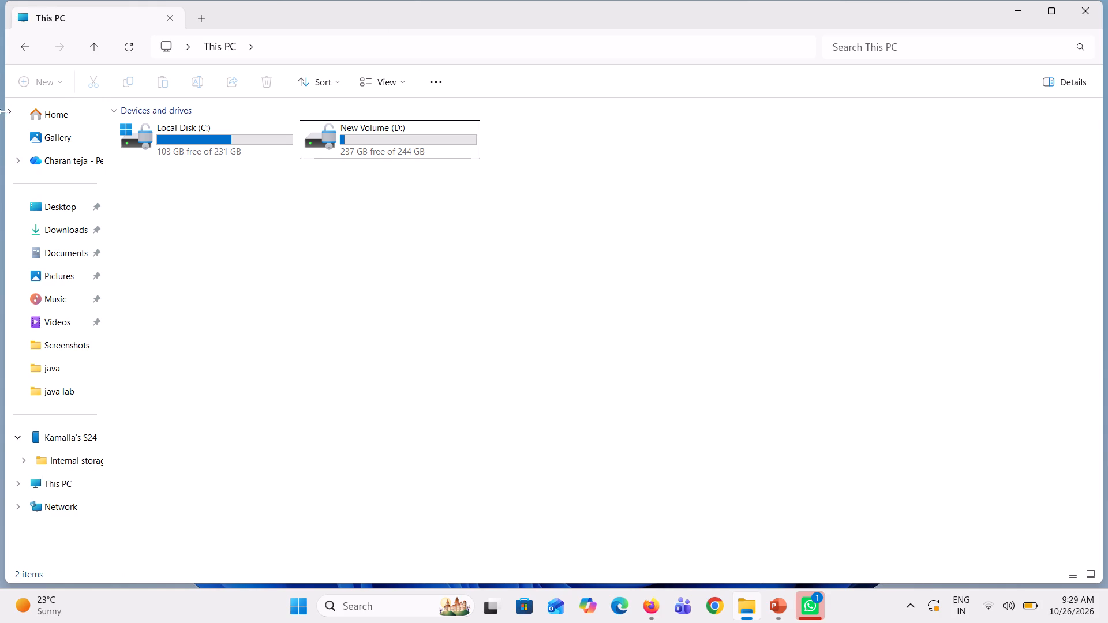
Return to Home and view the available actions for the recent DL & CO - J7 presentation.
click(41, 122)
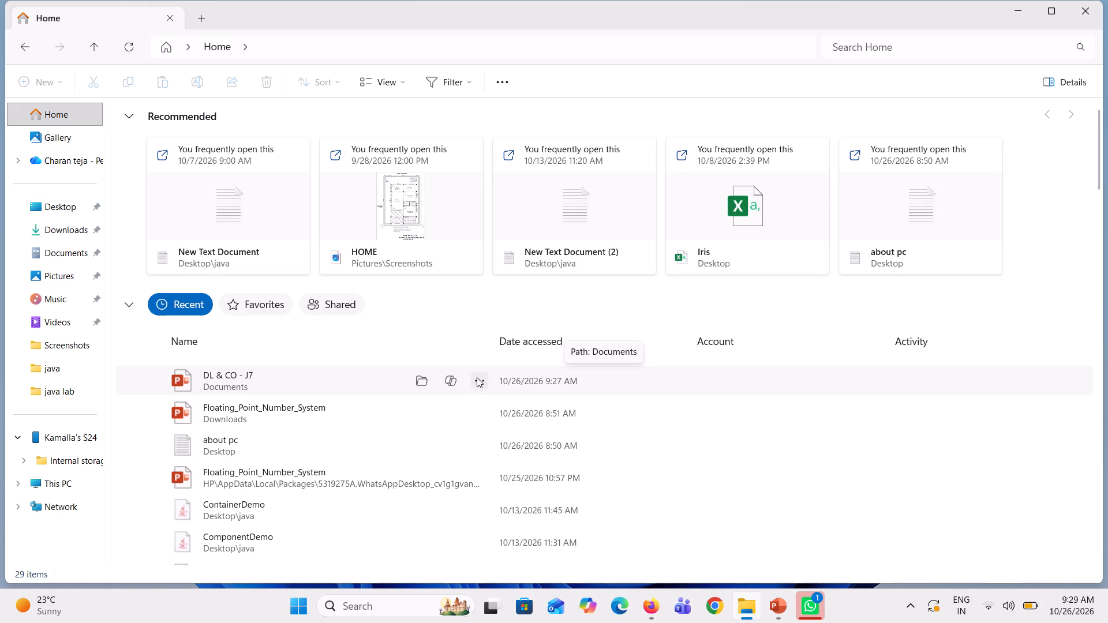
click(477, 377)
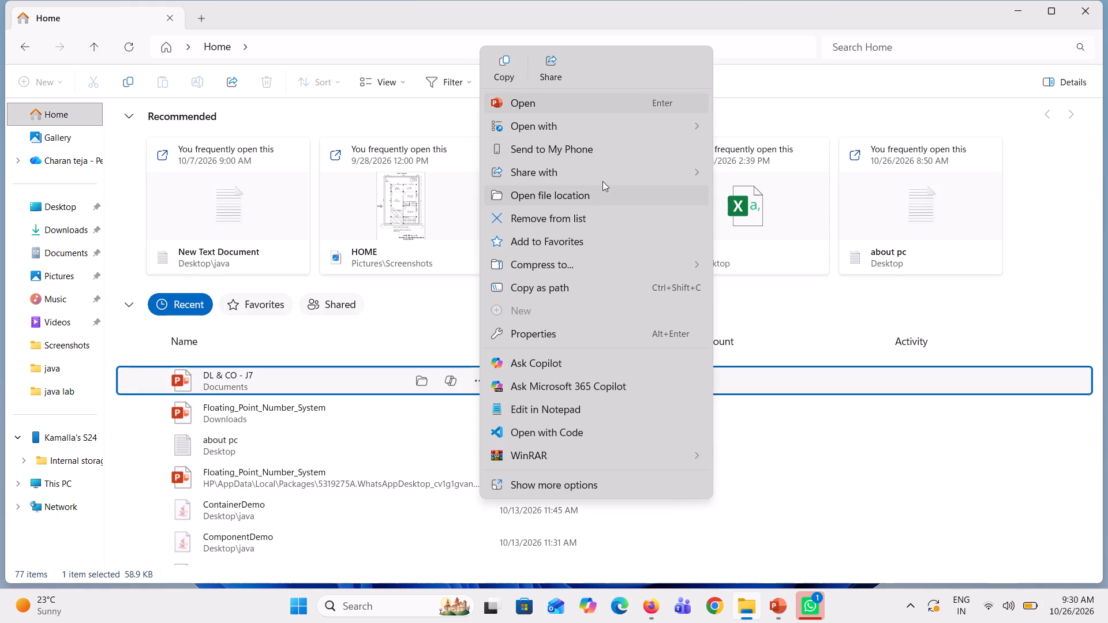
click(755, 168)
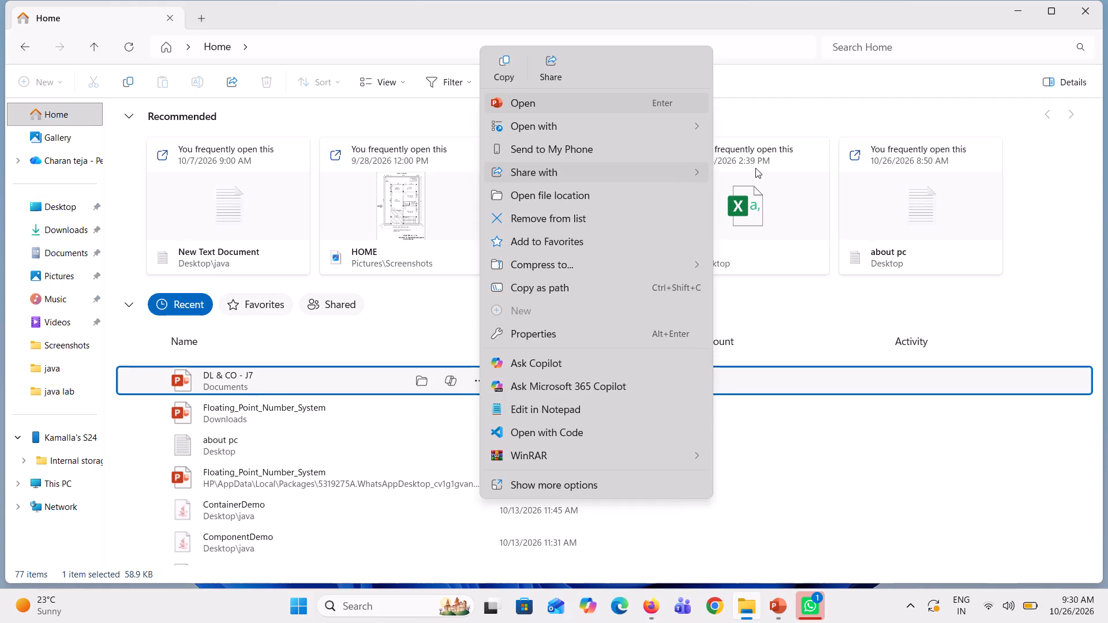
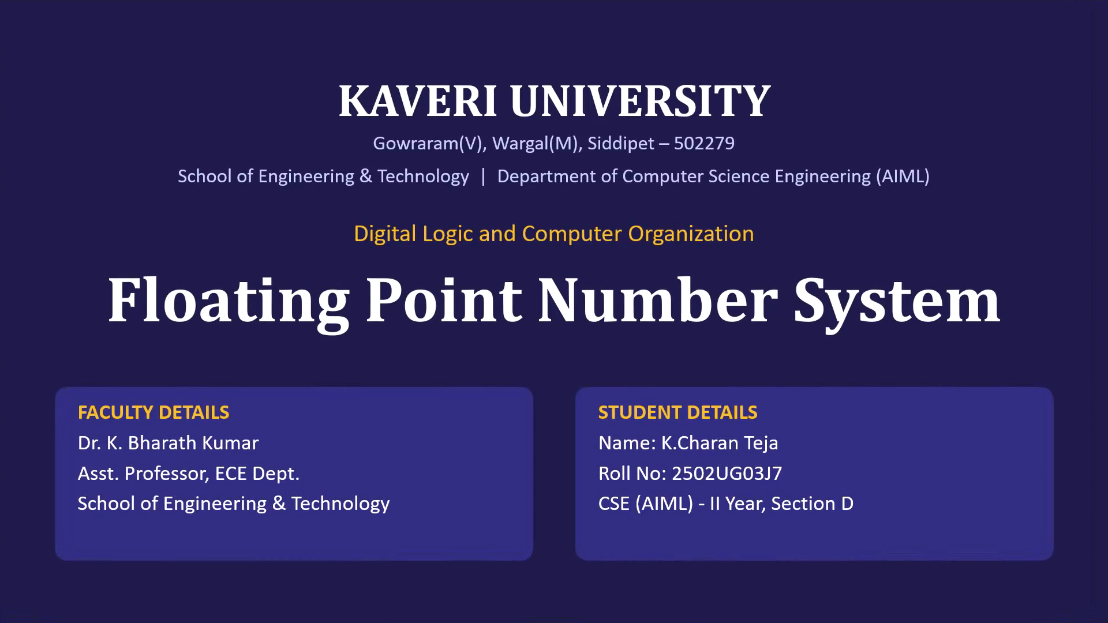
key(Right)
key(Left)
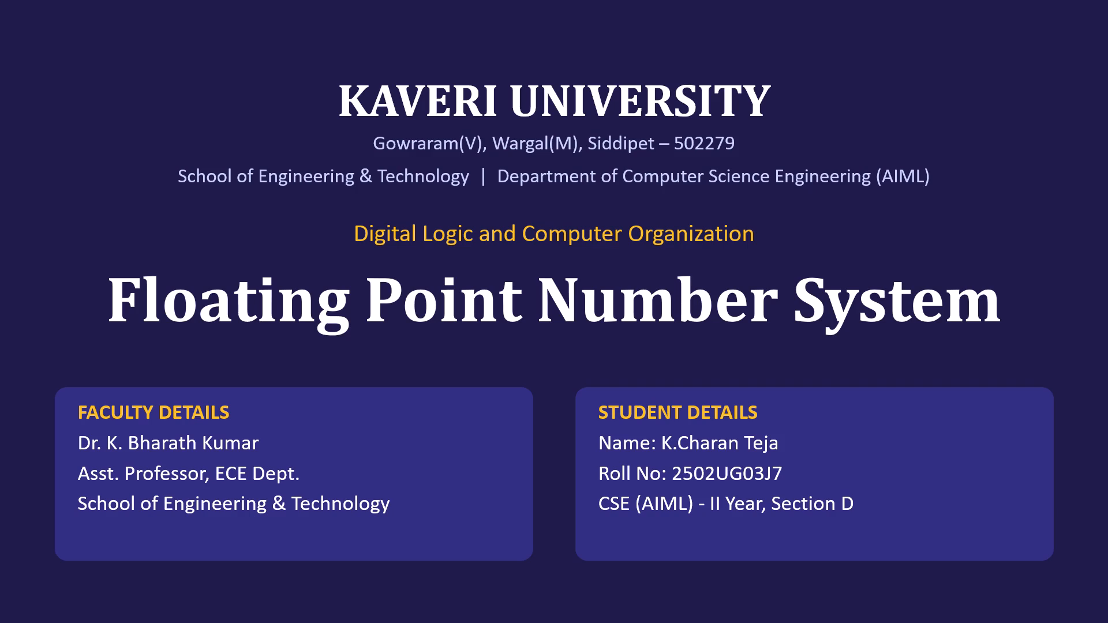
Review the Floating Point Number System slide show from the title and Evaluation slides through the Sign, Exponent and Mantissa slide.
key(Right)
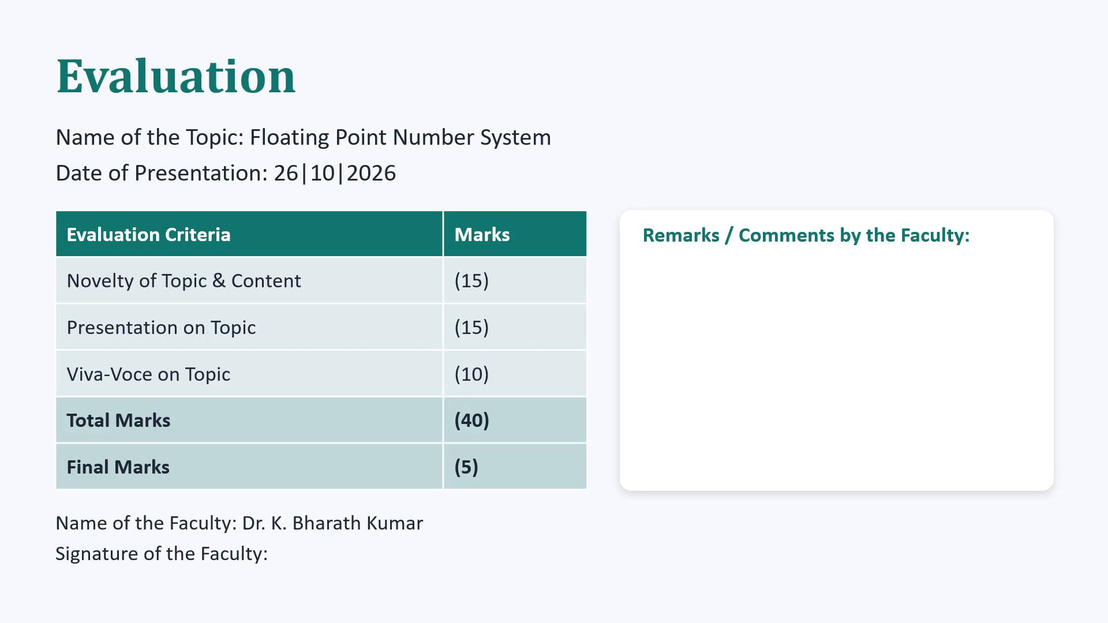
key(Left)
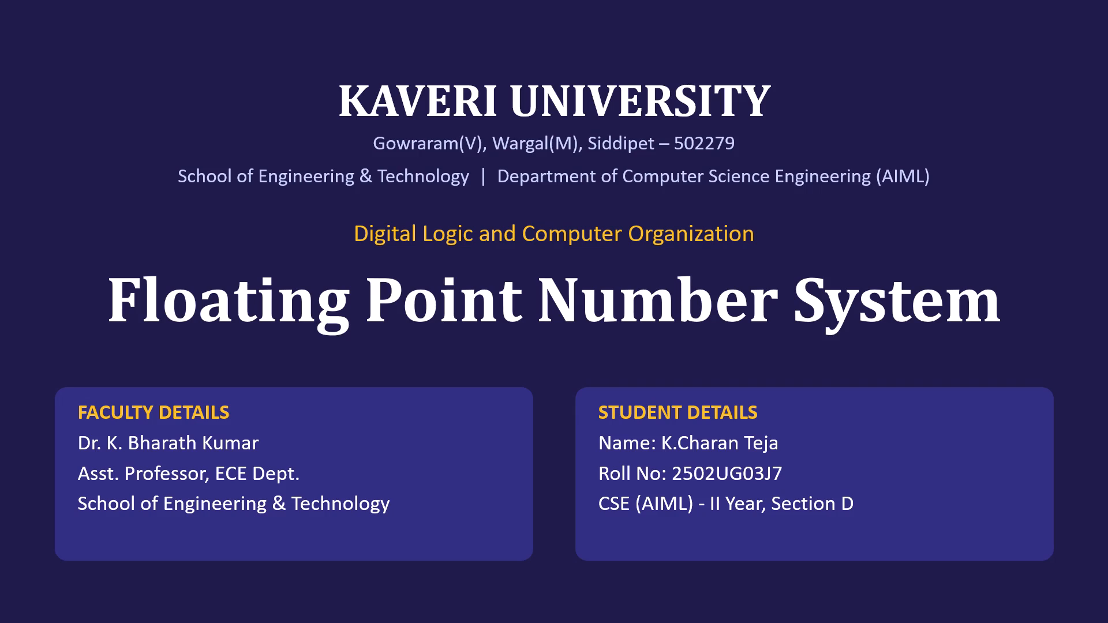
key(Right)
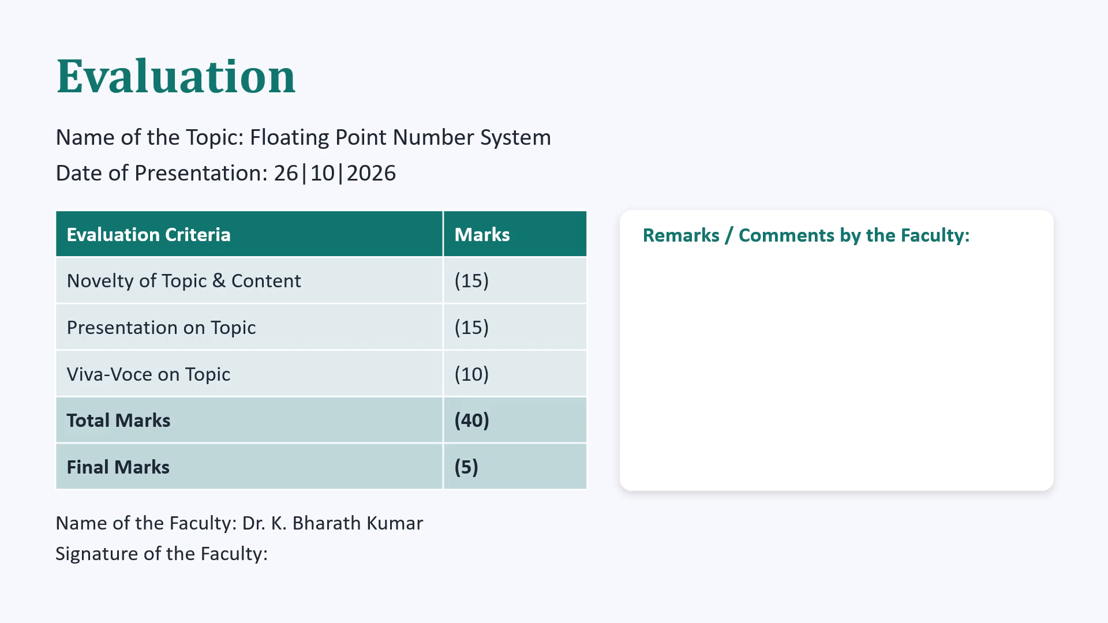
key(Right)
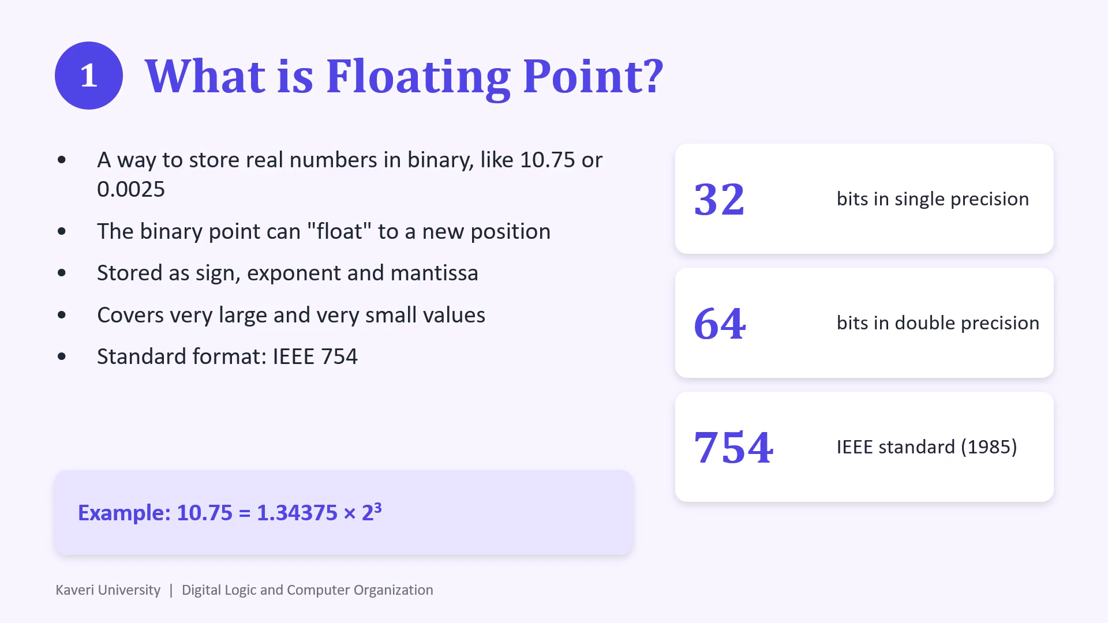
key(Right)
key(Right)
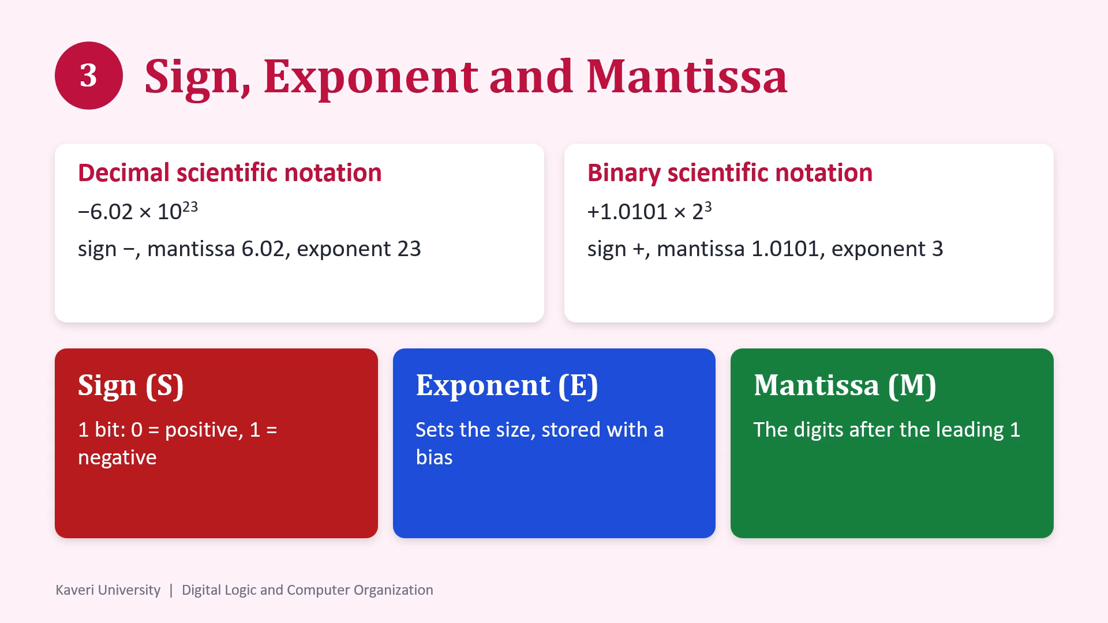